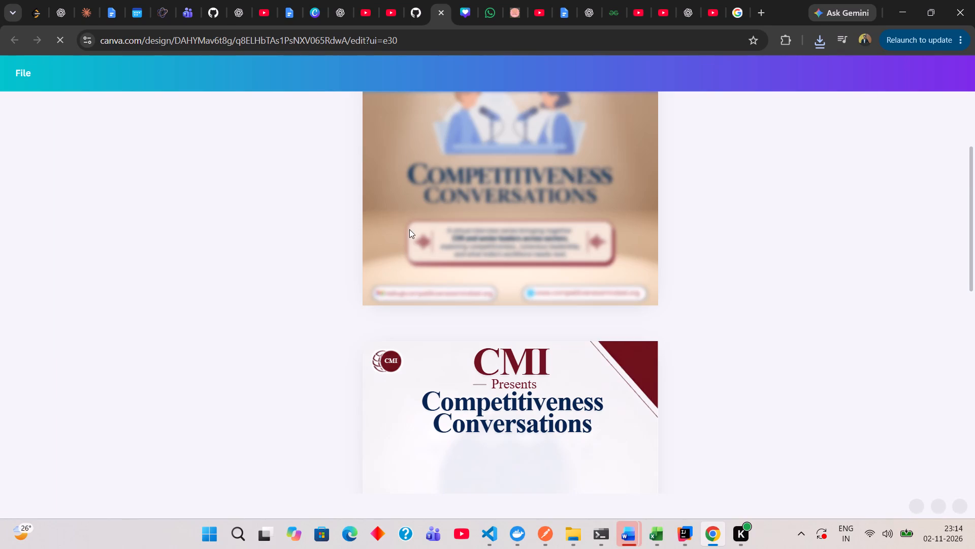
# In the Canva home tab, create a new blank custom-size design of 1080 × 1080 px.
pyautogui.click(310, 16)
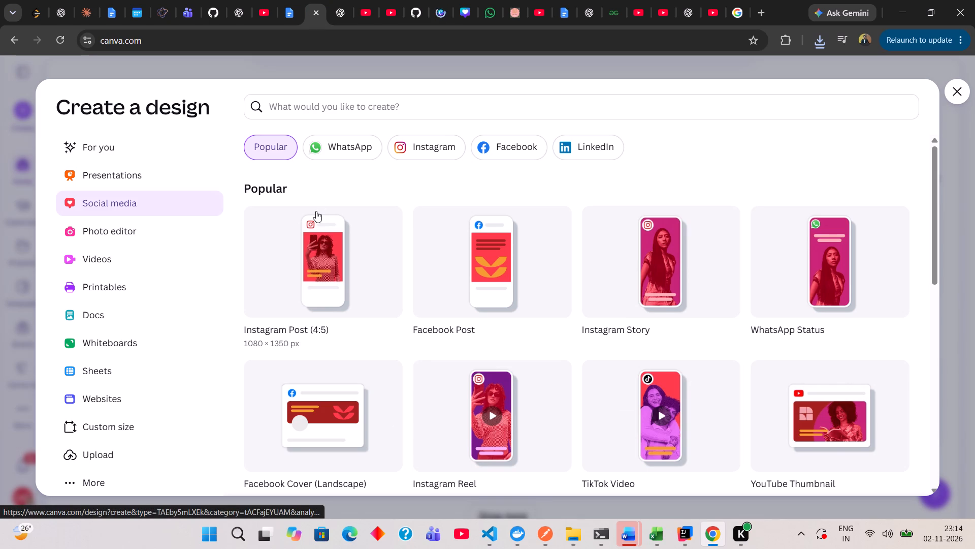
pyautogui.scroll(-3, 405, 264)
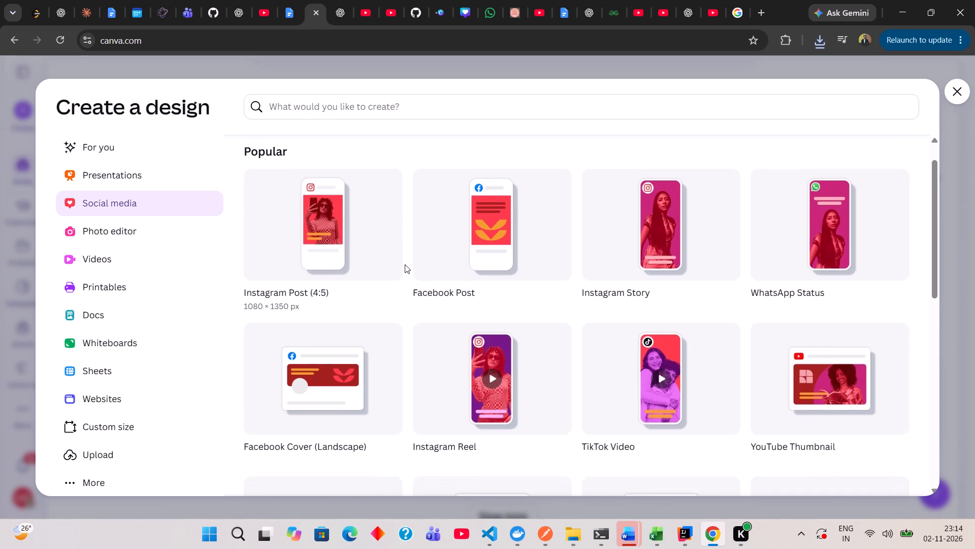
pyautogui.scroll(-2, 405, 264)
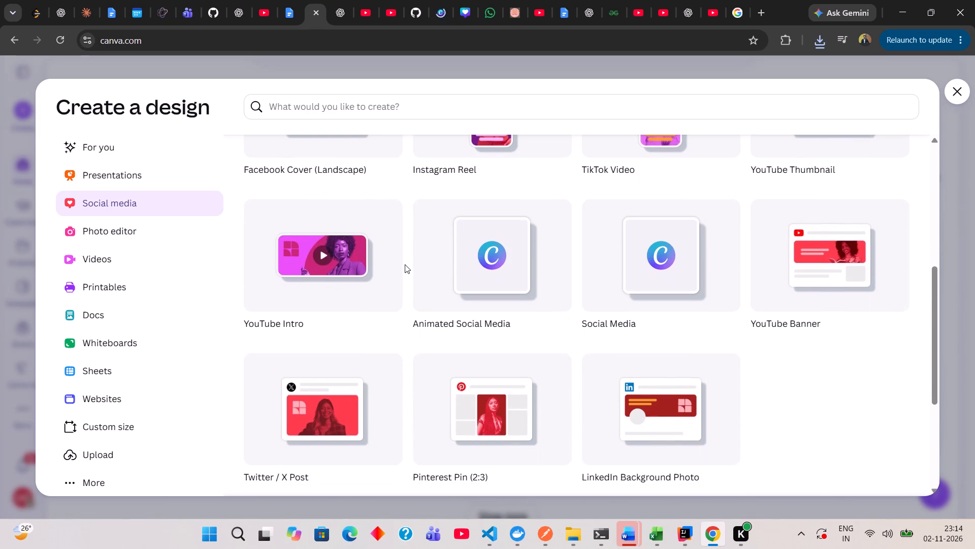
pyautogui.scroll(1, 405, 264)
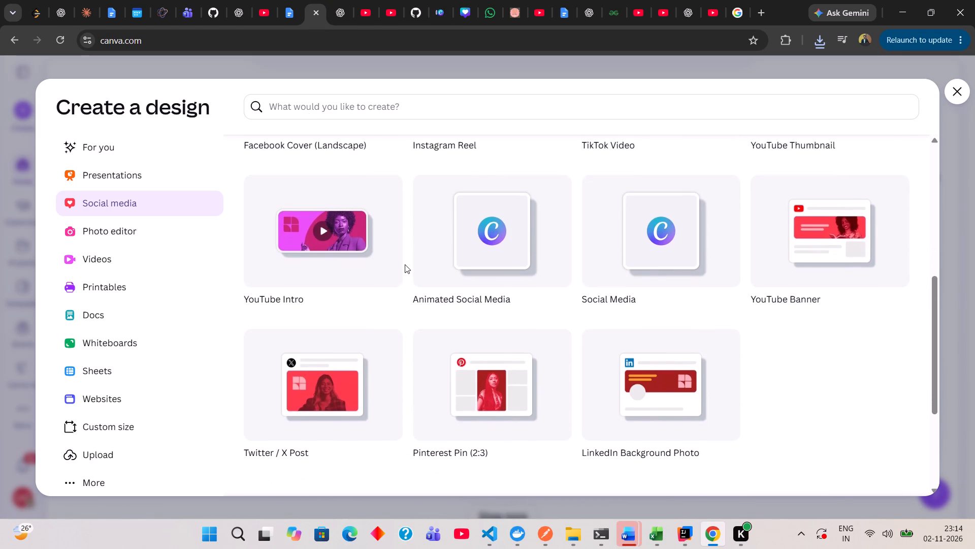
pyautogui.scroll(1, 405, 264)
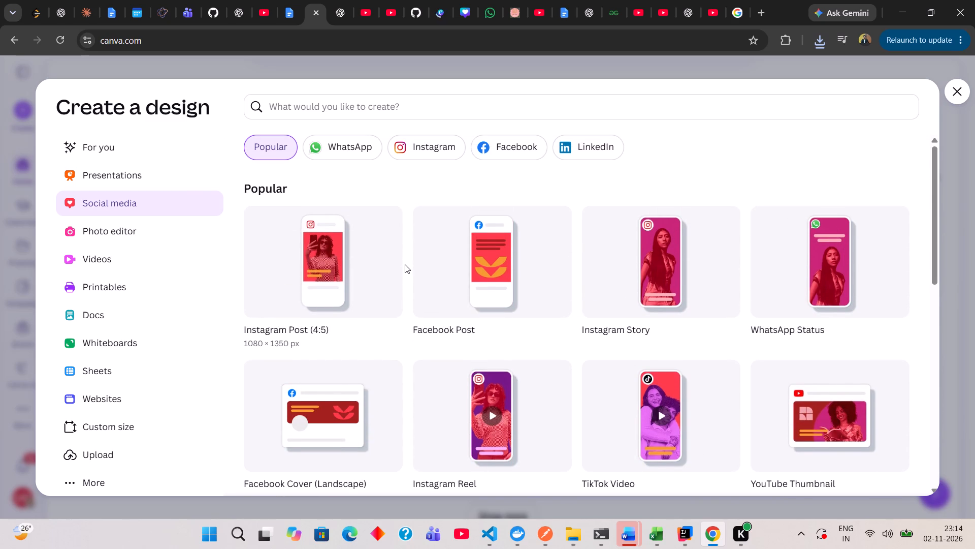
pyautogui.scroll(-1, 188, 295)
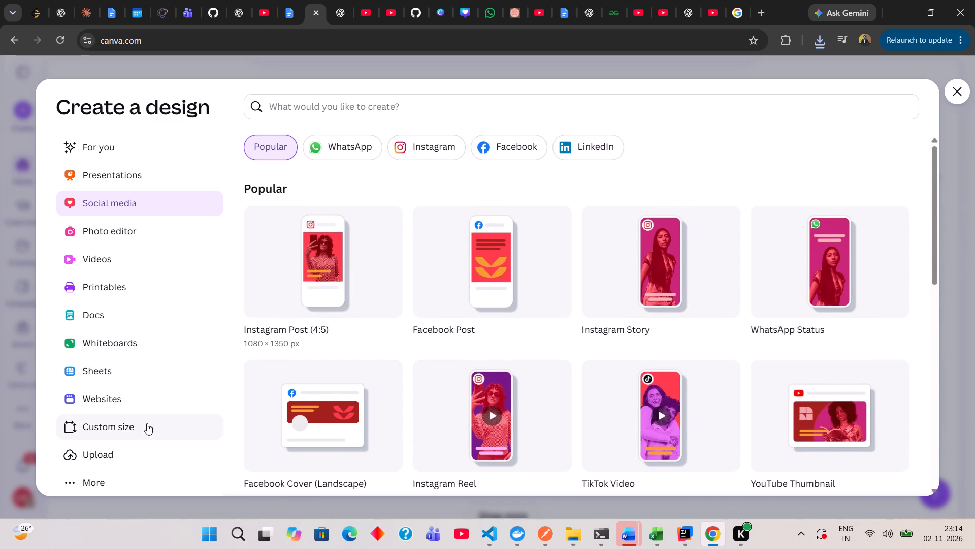
pyautogui.click(147, 423)
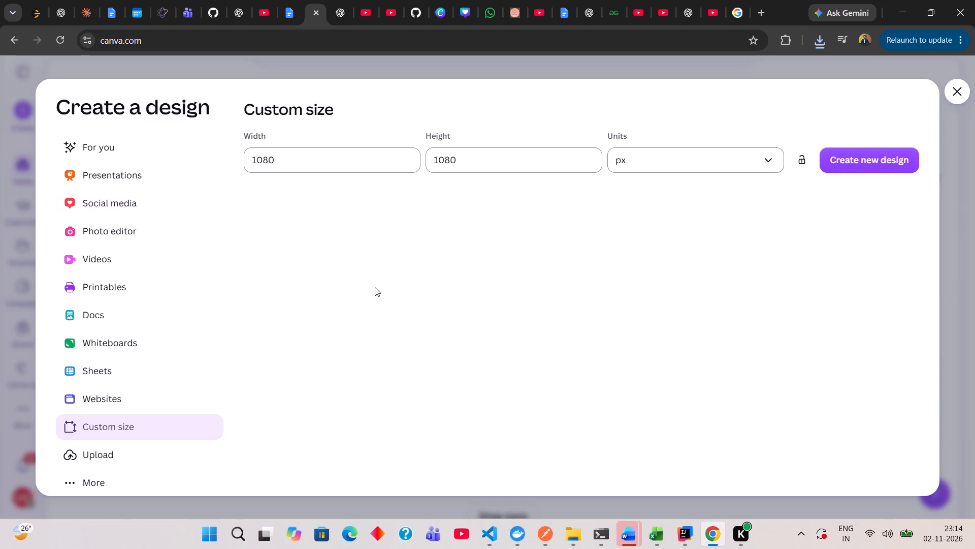
pyautogui.click(858, 153)
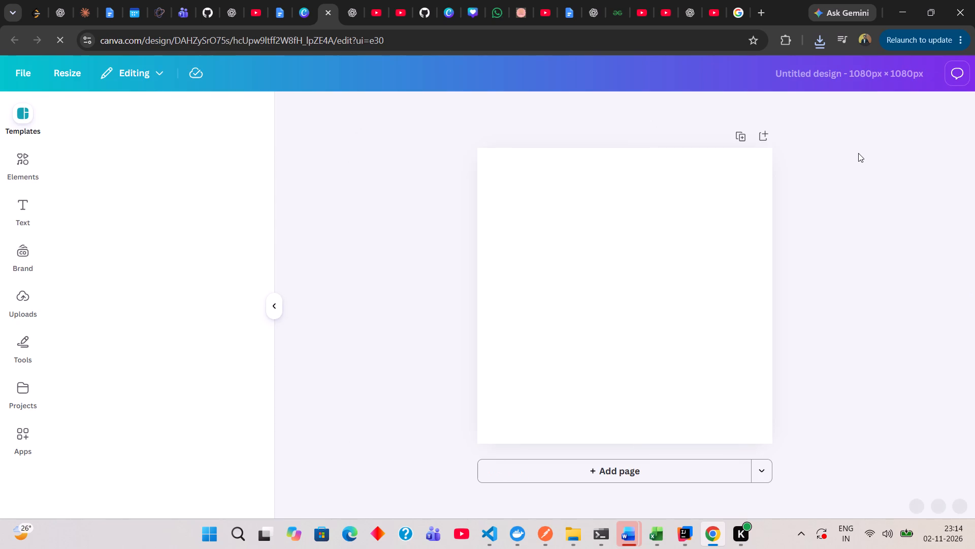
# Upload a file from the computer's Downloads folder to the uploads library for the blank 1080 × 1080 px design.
pyautogui.click(35, 305)
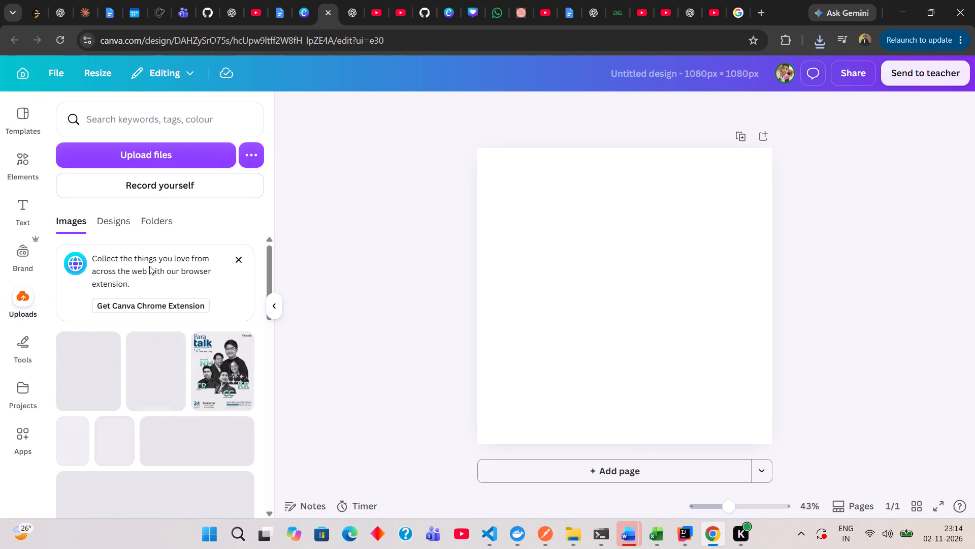
pyautogui.click(188, 154)
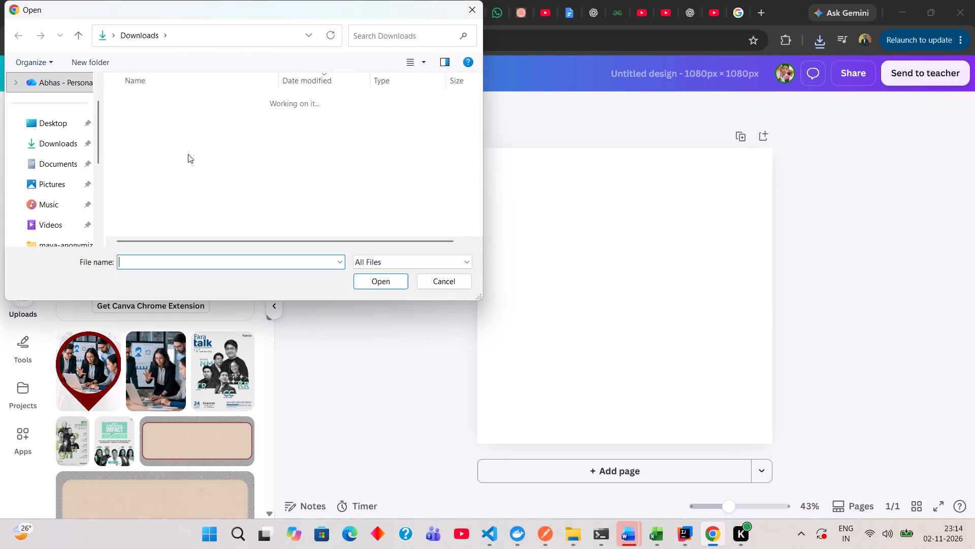
pyautogui.doubleClick(175, 123)
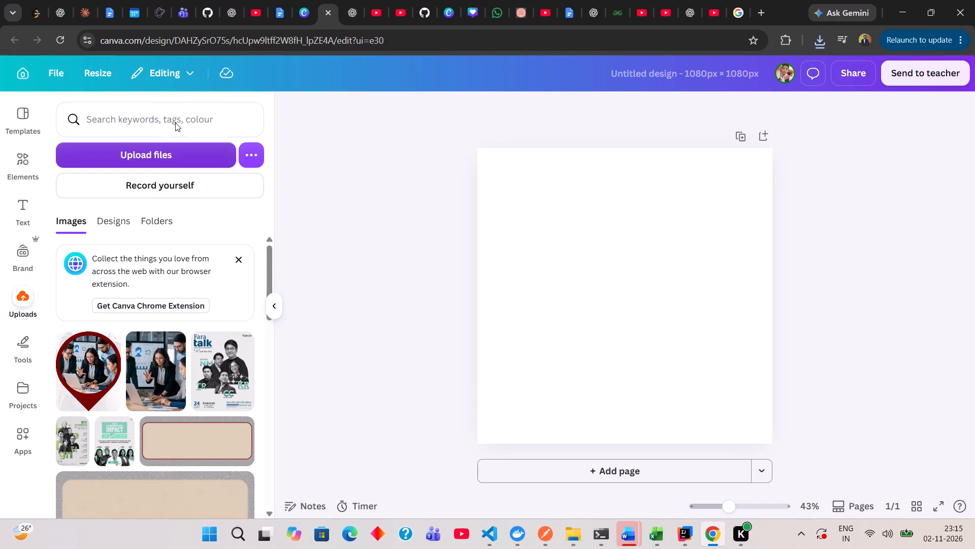
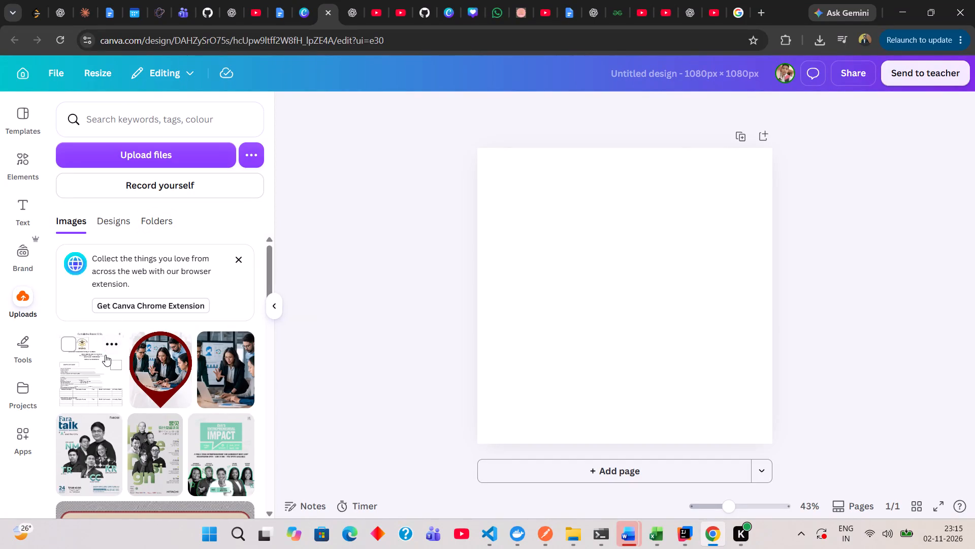
# Place the uploaded Cumulative Record B.Sc. form image on the page and enlarge it to the page's full height.
pyautogui.click(105, 355)
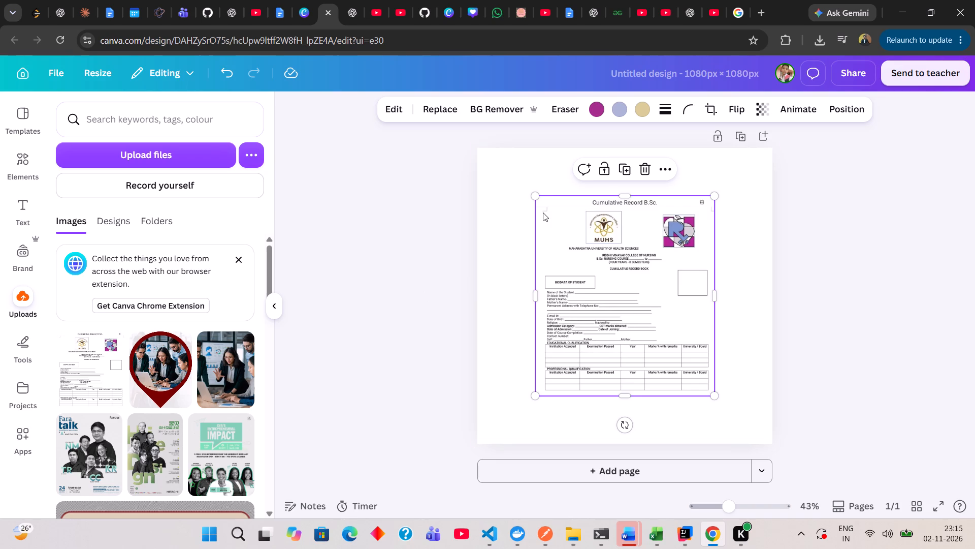
pyautogui.moveTo(534, 195); pyautogui.dragTo(479, 160)
pyautogui.moveTo(715, 398); pyautogui.dragTo(766, 440)
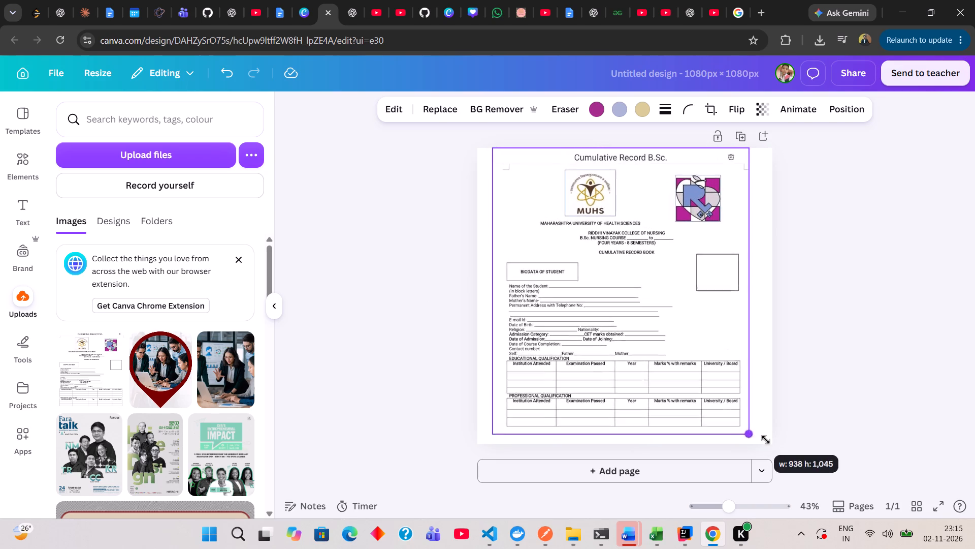
pyautogui.moveTo(766, 440); pyautogui.dragTo(768, 441)
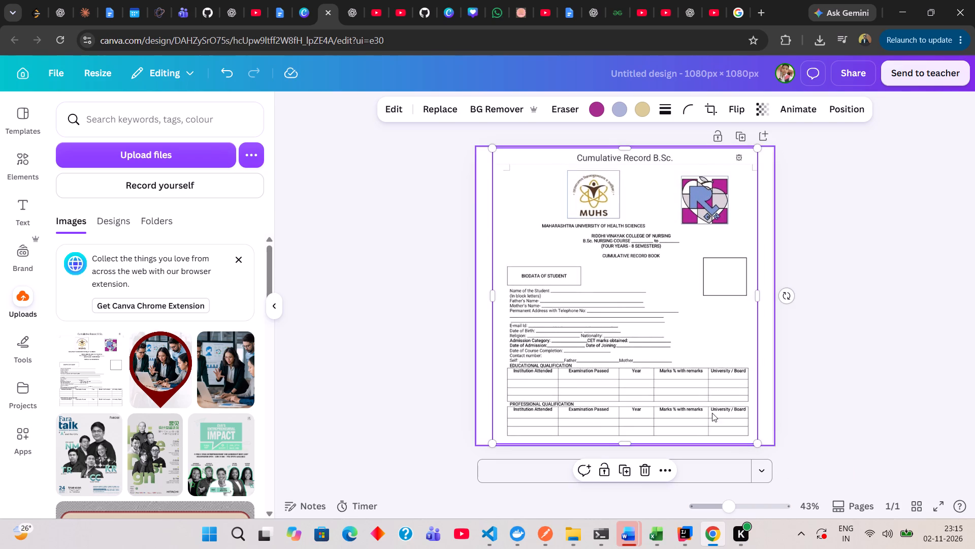
pyautogui.click(494, 294)
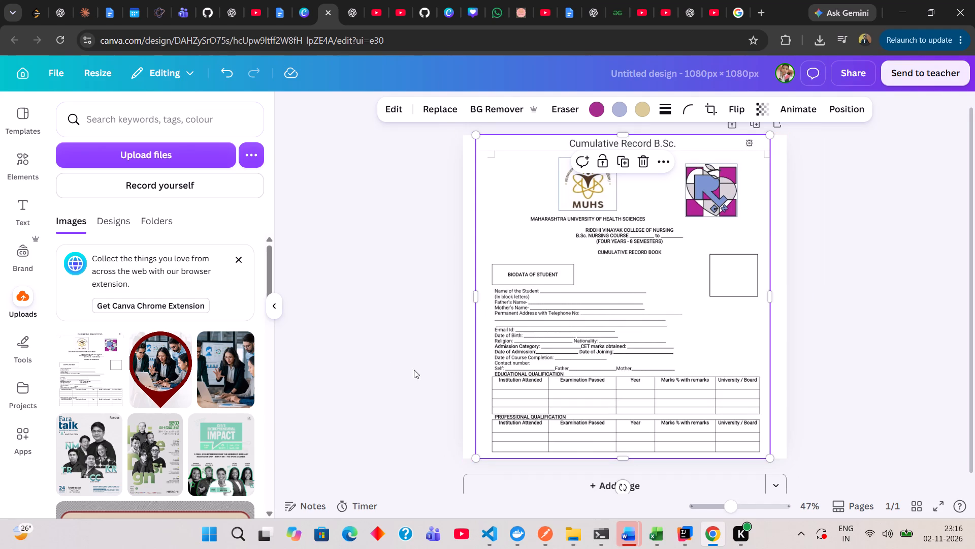
pyautogui.click(383, 354)
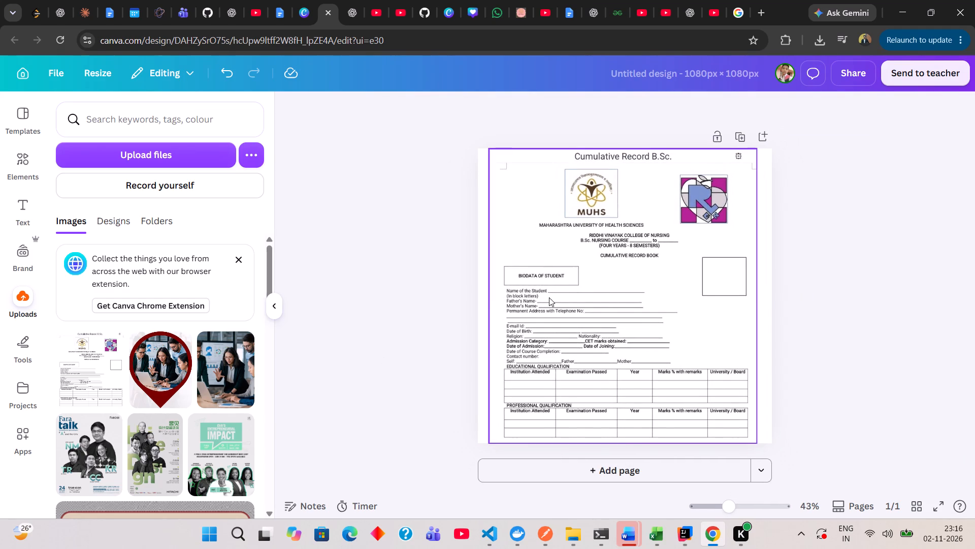
# Move the form image sideways so it sits against the page's right edge.
pyautogui.click(549, 297)
pyautogui.moveTo(549, 297); pyautogui.dragTo(566, 299)
pyautogui.click(410, 311)
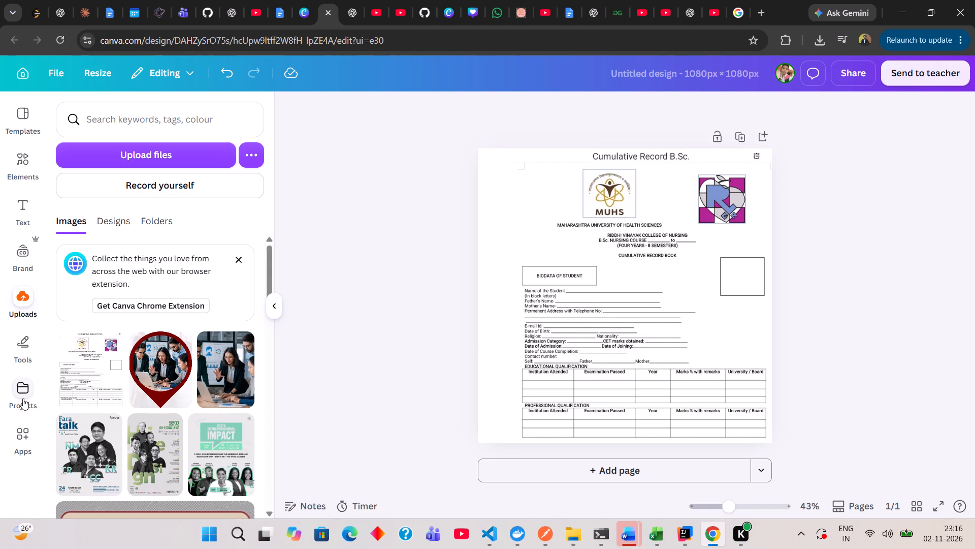
# Copy the page and resize the copy to a custom width of 960 px, keeping the height at 1080 px.
pyautogui.click(483, 169)
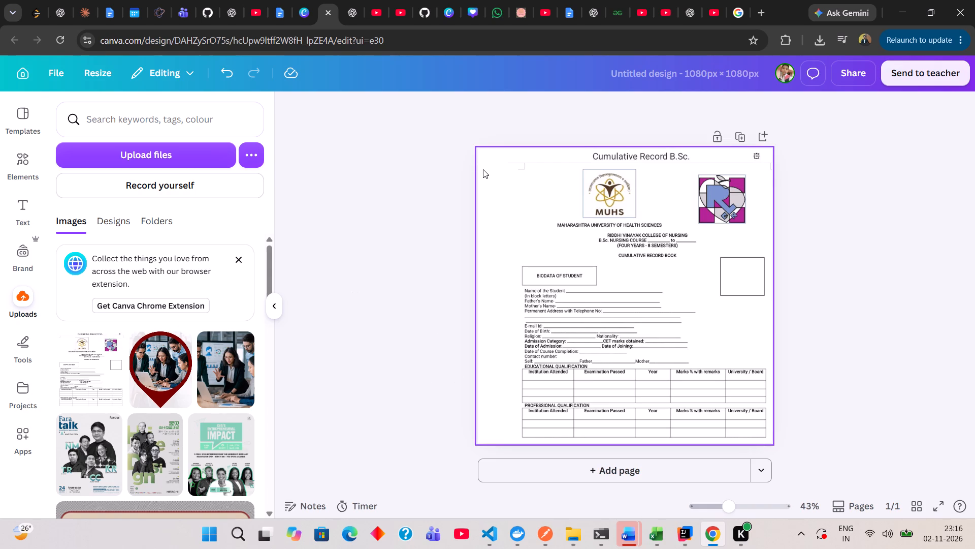
pyautogui.click(508, 111)
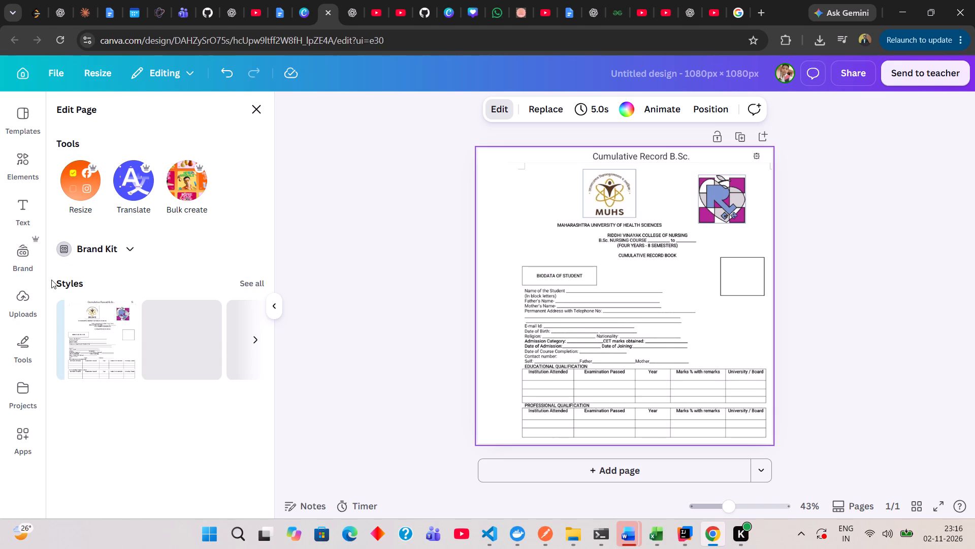
pyautogui.click(72, 183)
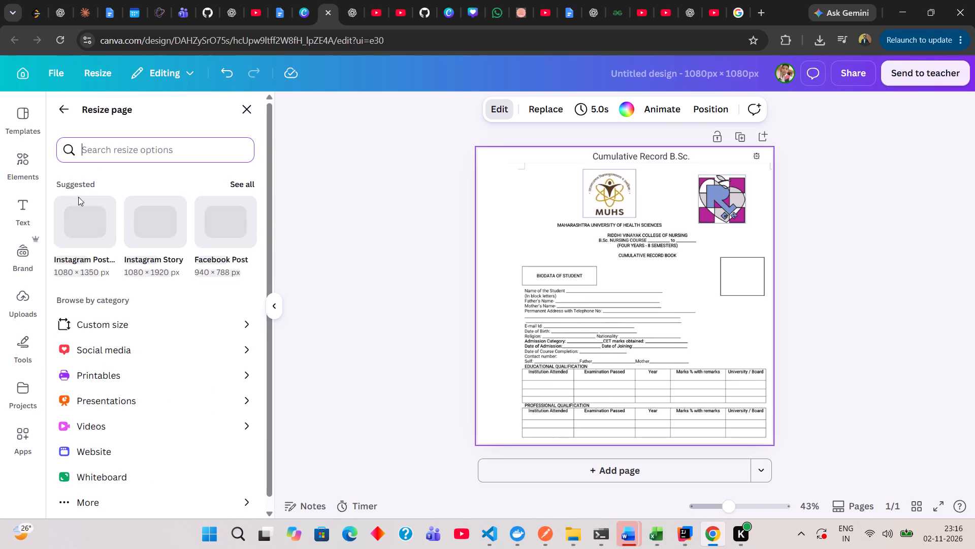
pyautogui.click(185, 320)
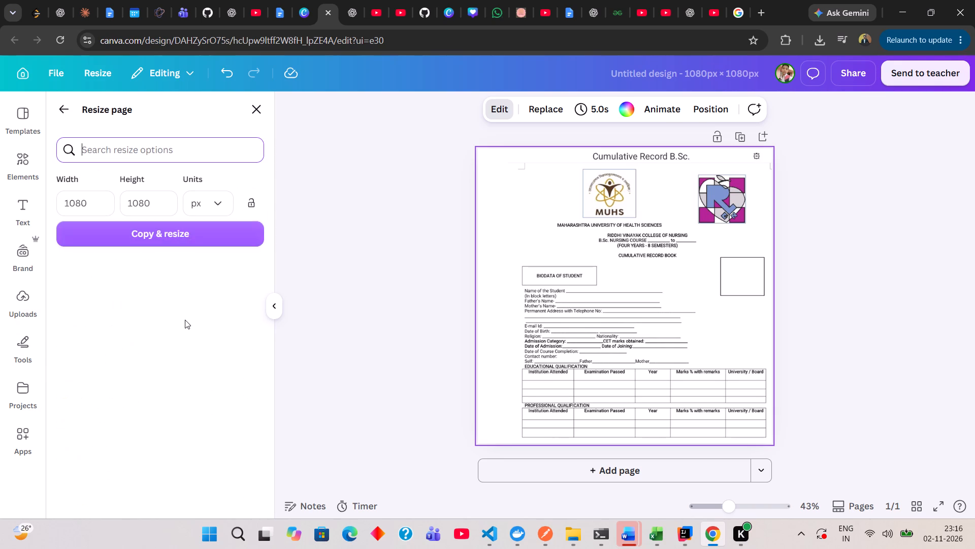
pyautogui.click(95, 206)
pyautogui.press('BackSpace')
pyautogui.press('BackSpace')
pyautogui.press('BackSpace')
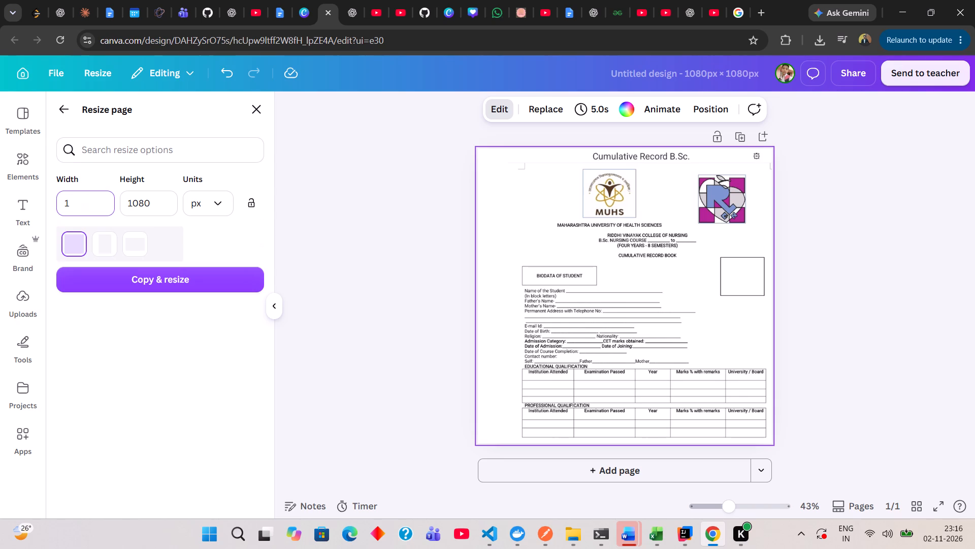
pyautogui.press('BackSpace')
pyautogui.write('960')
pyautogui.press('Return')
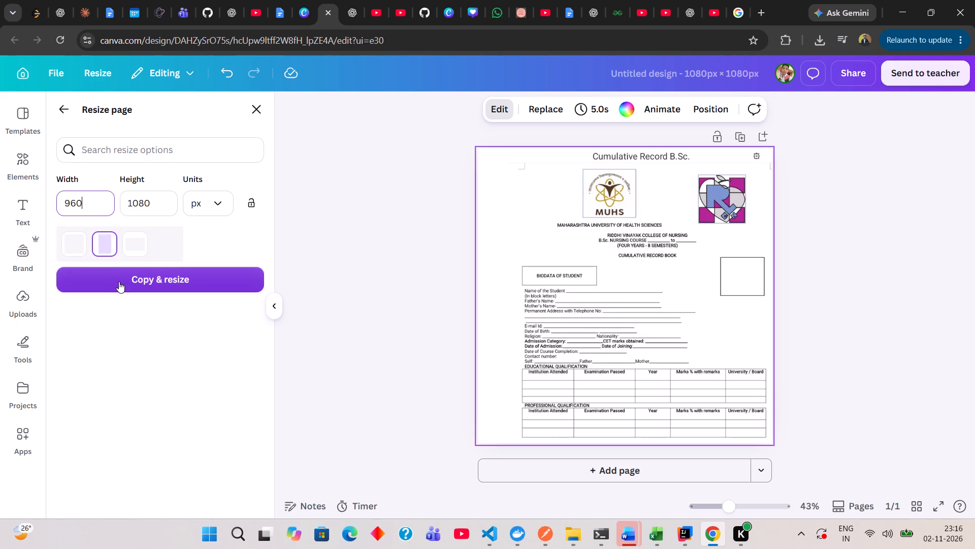
pyautogui.click(119, 281)
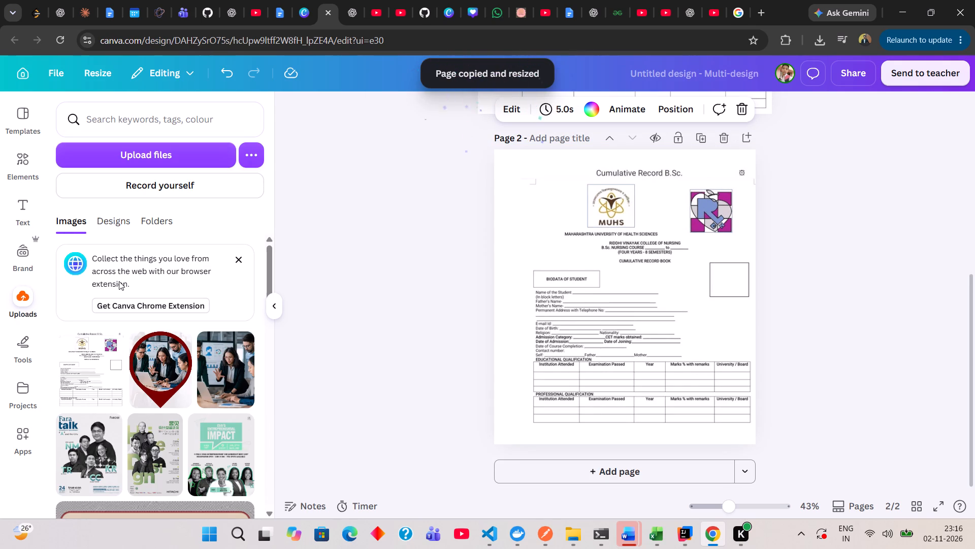
# Enlarge and centre the form image on page 2 to about 960 × 1,055 so it spans the page width.
pyautogui.click(591, 242)
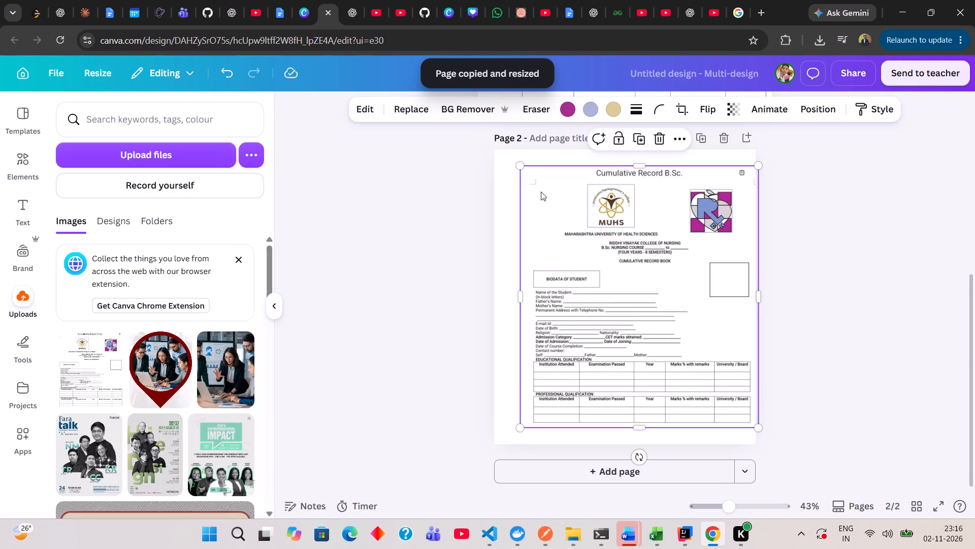
pyautogui.moveTo(521, 167); pyautogui.dragTo(500, 156)
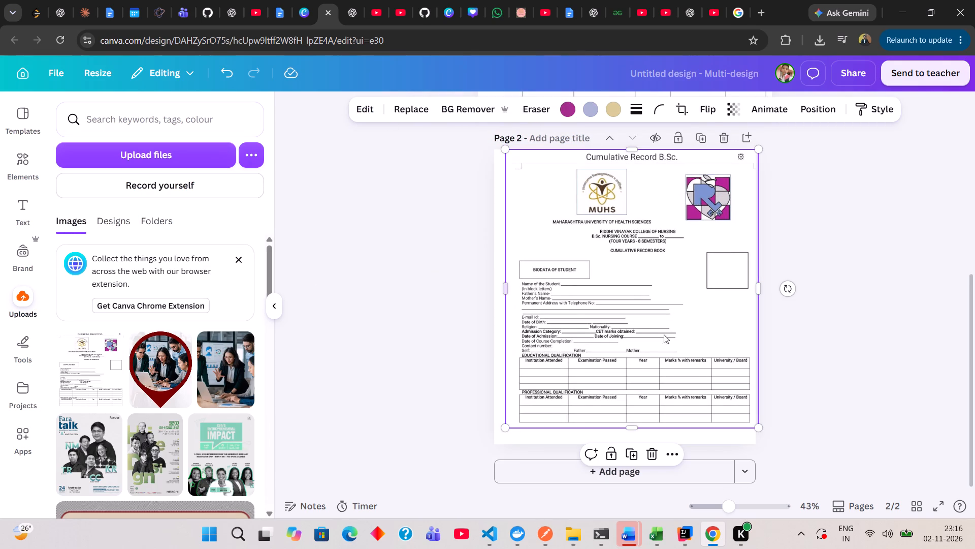
pyautogui.moveTo(677, 353); pyautogui.dragTo(671, 358)
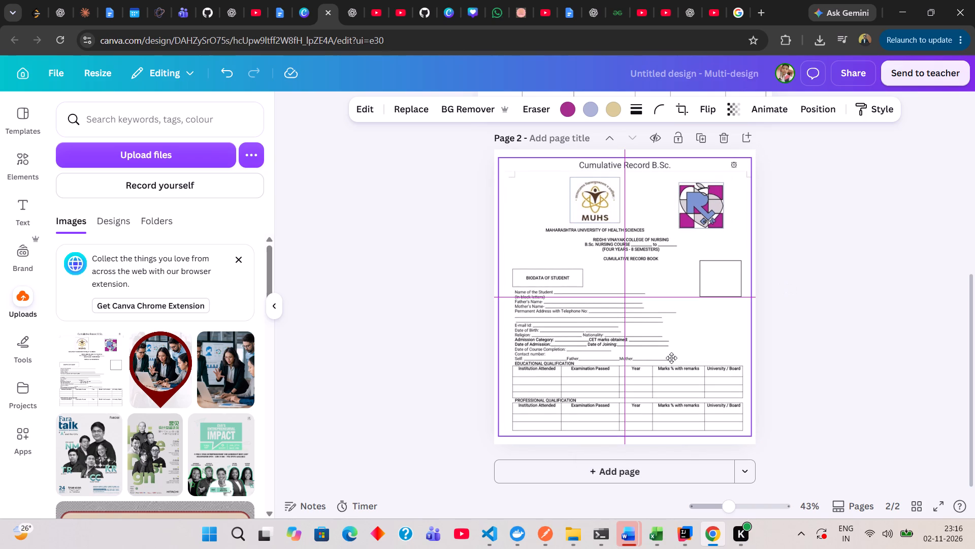
pyautogui.moveTo(671, 358); pyautogui.dragTo(672, 358)
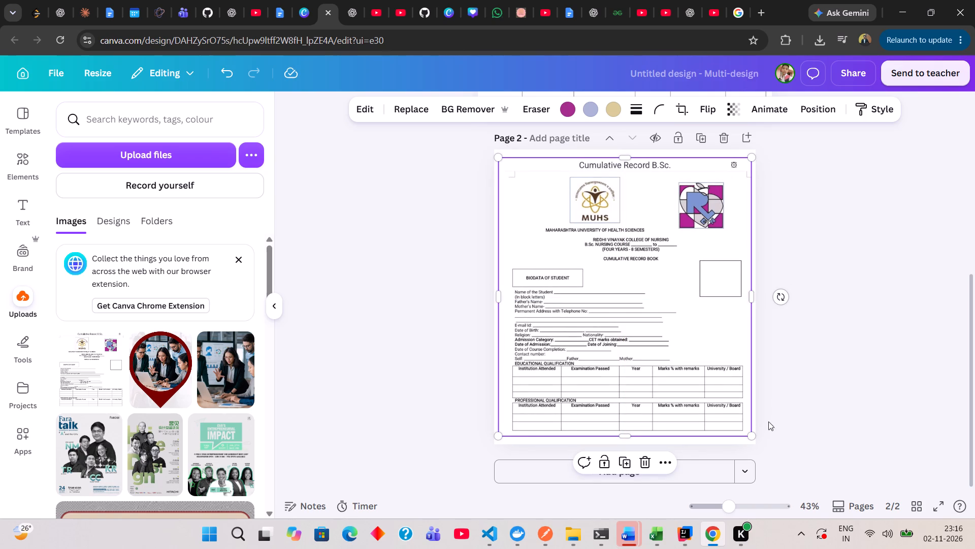
pyautogui.moveTo(753, 438); pyautogui.dragTo(756, 443)
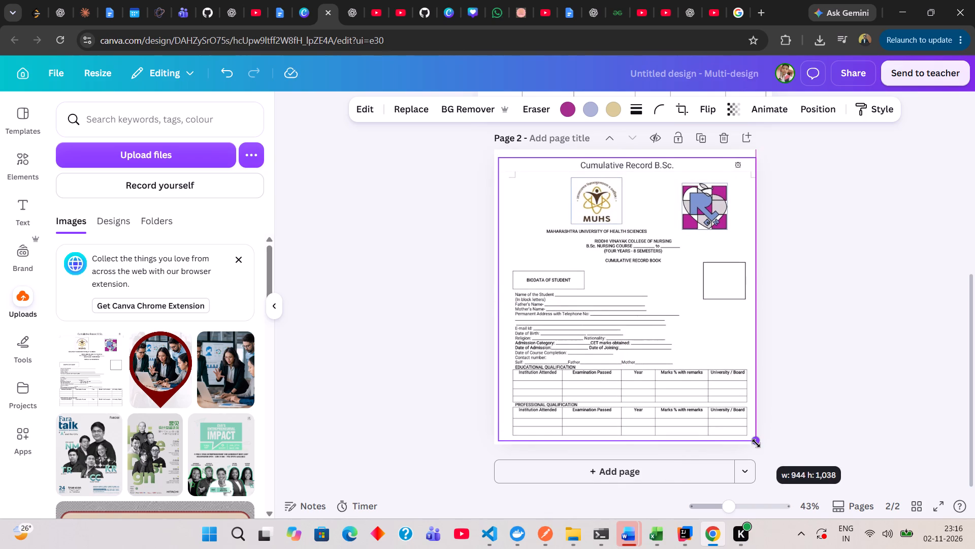
pyautogui.moveTo(756, 443); pyautogui.dragTo(756, 443)
pyautogui.moveTo(500, 159); pyautogui.dragTo(496, 157)
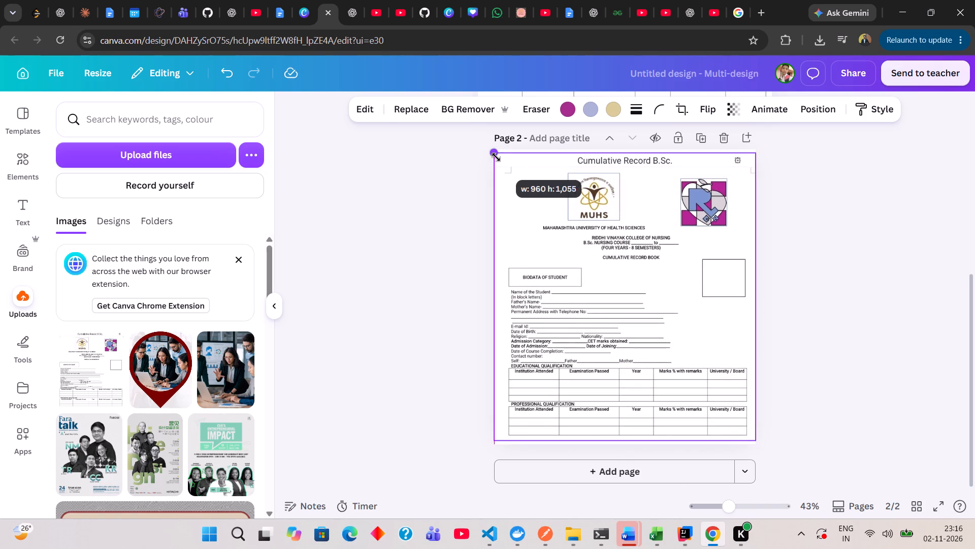
pyautogui.moveTo(496, 157); pyautogui.dragTo(495, 156)
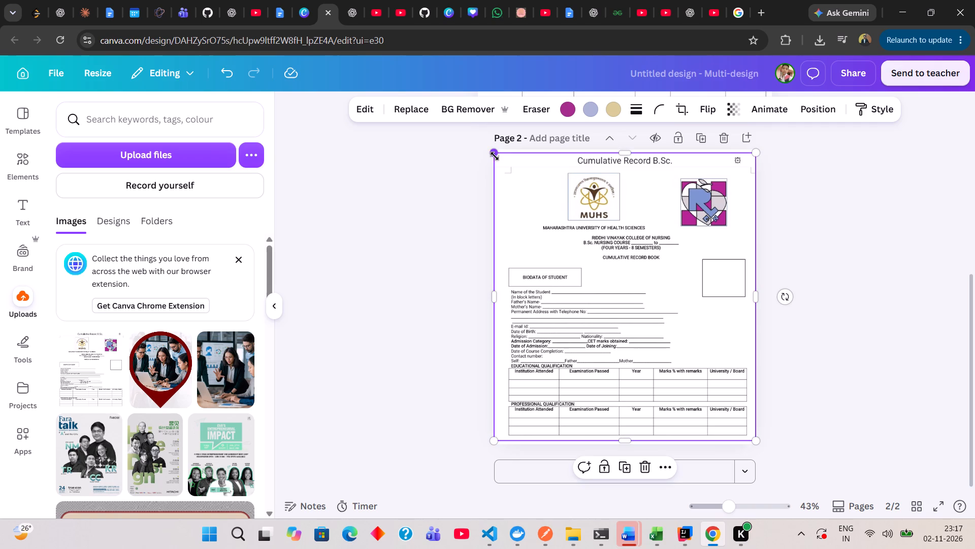
pyautogui.click(434, 218)
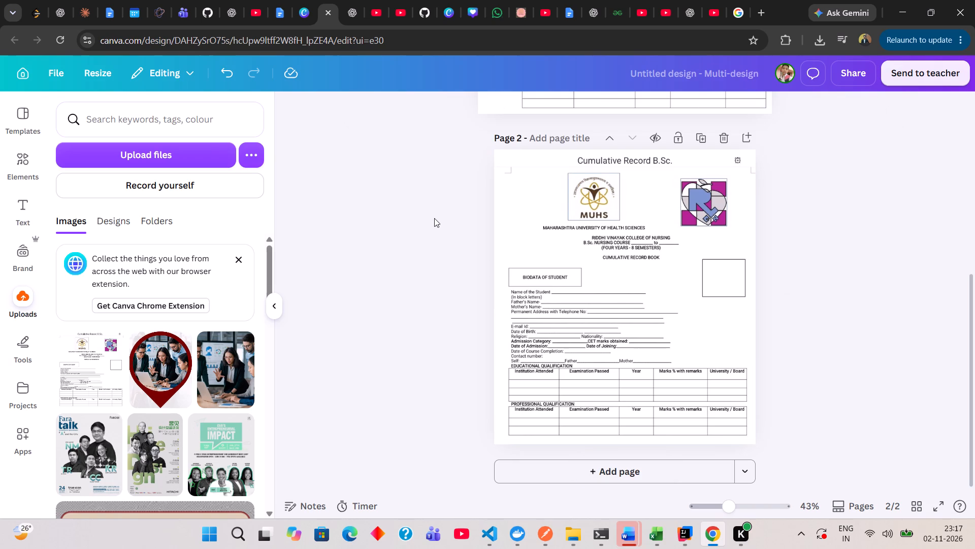
# Nudge the form image on page 2 slightly to the left in small increments.
pyautogui.click(585, 265)
pyautogui.press('Left')
pyautogui.press('Left')
pyautogui.press('Left')
pyautogui.press('Left')
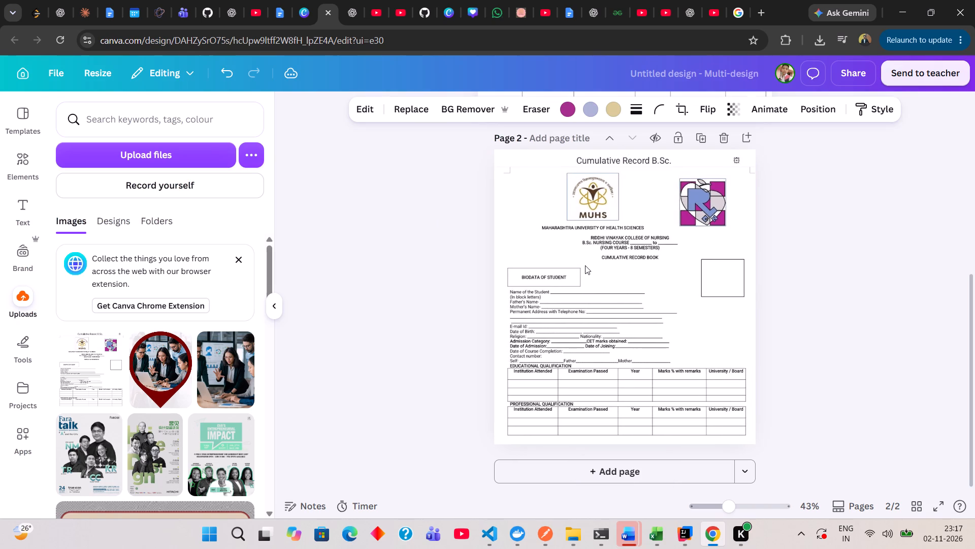
pyautogui.press('Left')
pyautogui.press('Left')
pyautogui.press('Left')
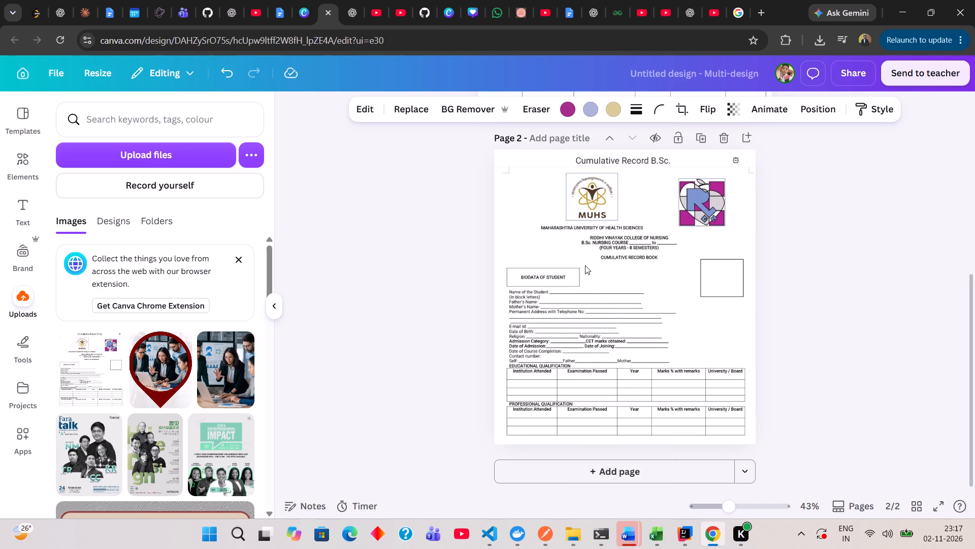
pyautogui.press('Left')
pyautogui.press('Left')
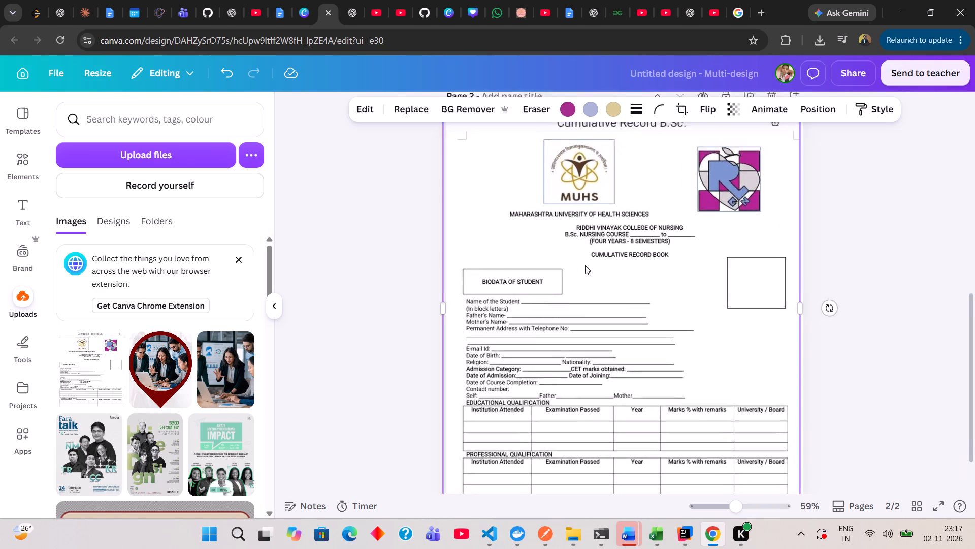
# Add a text box over the form on page 2 and set its font to Inter.
pyautogui.scroll(-2, 585, 265)
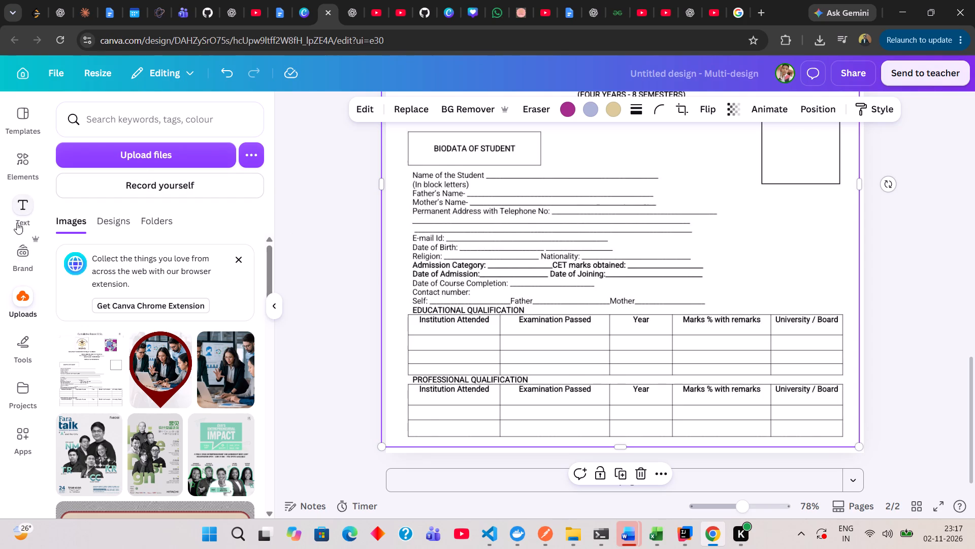
pyautogui.click(22, 217)
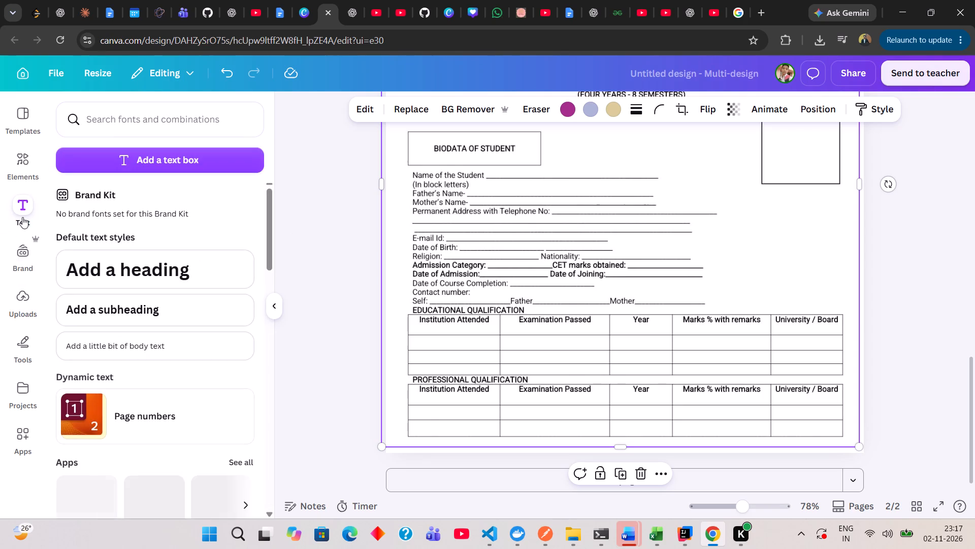
pyautogui.click(135, 158)
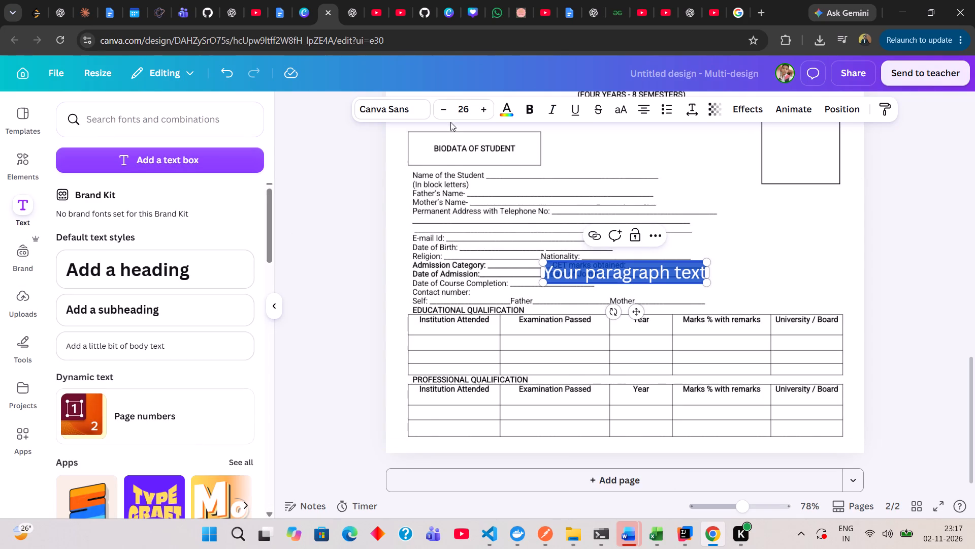
pyautogui.click(400, 106)
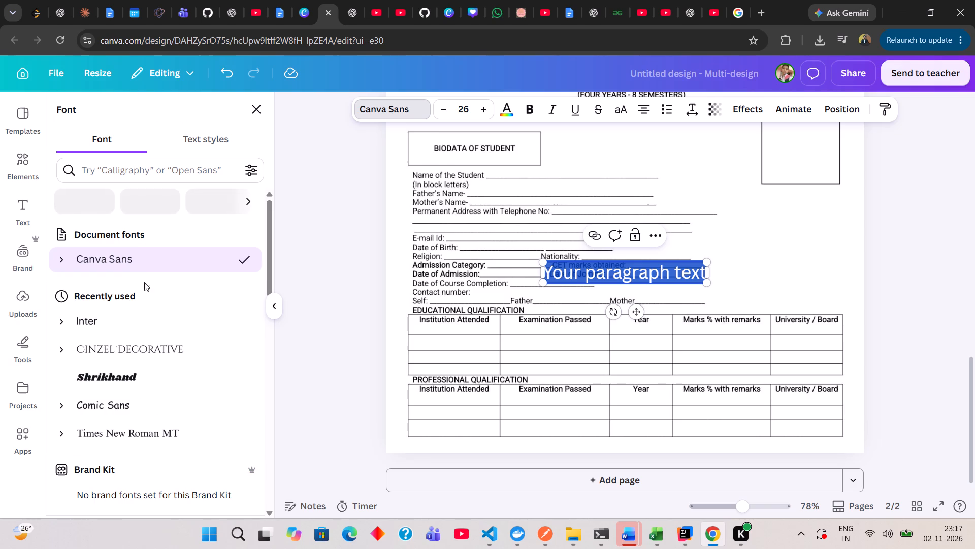
pyautogui.click(145, 325)
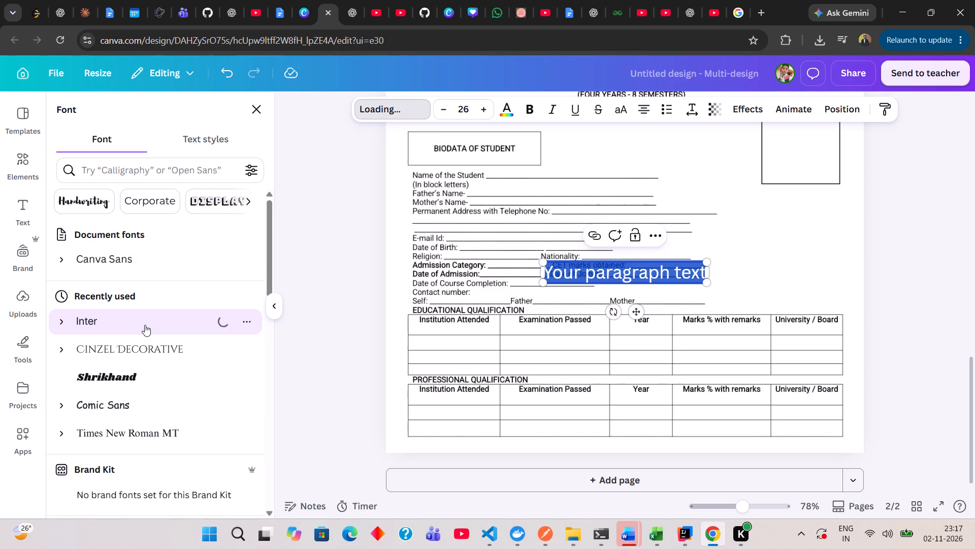
# Reduce the text to size 12 and move the text box onto the Name of the Student line.
pyautogui.tripleClick(448, 112)
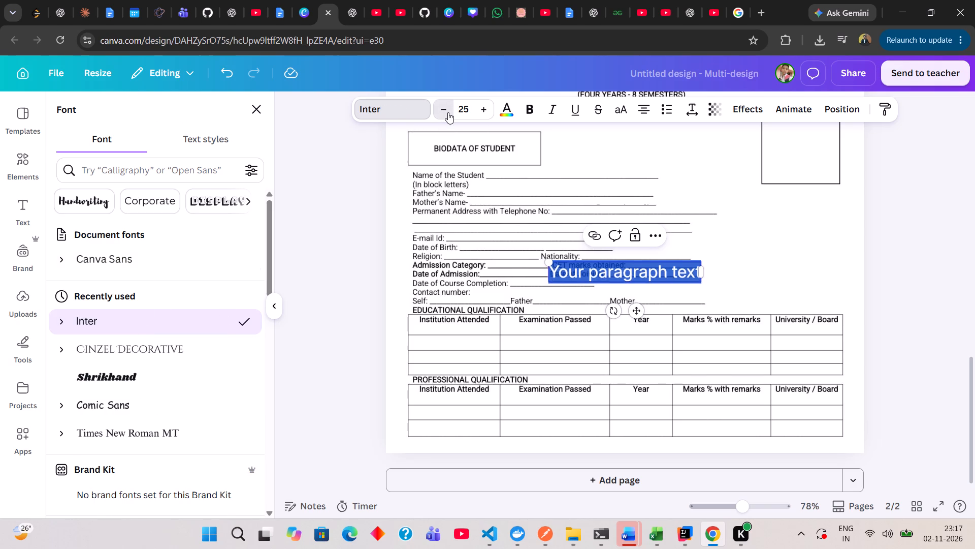
pyautogui.tripleClick(448, 112)
pyautogui.tripleClick(448, 112)
pyautogui.doubleClick(448, 112)
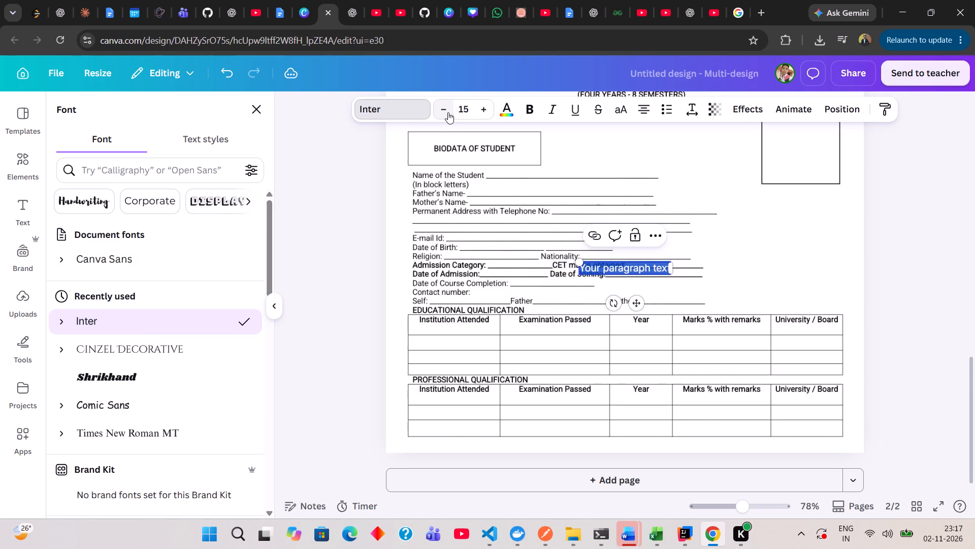
pyautogui.moveTo(631, 300); pyautogui.dragTo(550, 203)
pyautogui.tripleClick(443, 109)
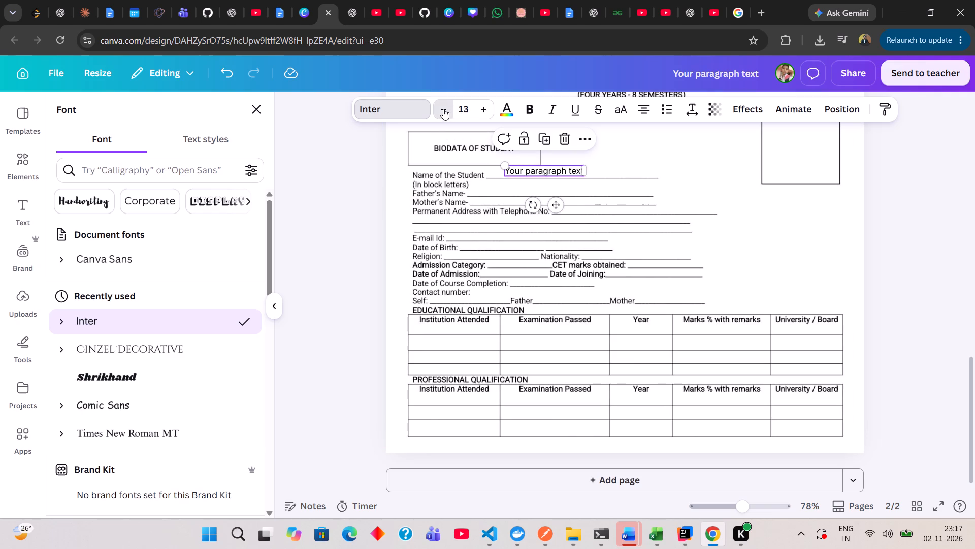
pyautogui.click(551, 204)
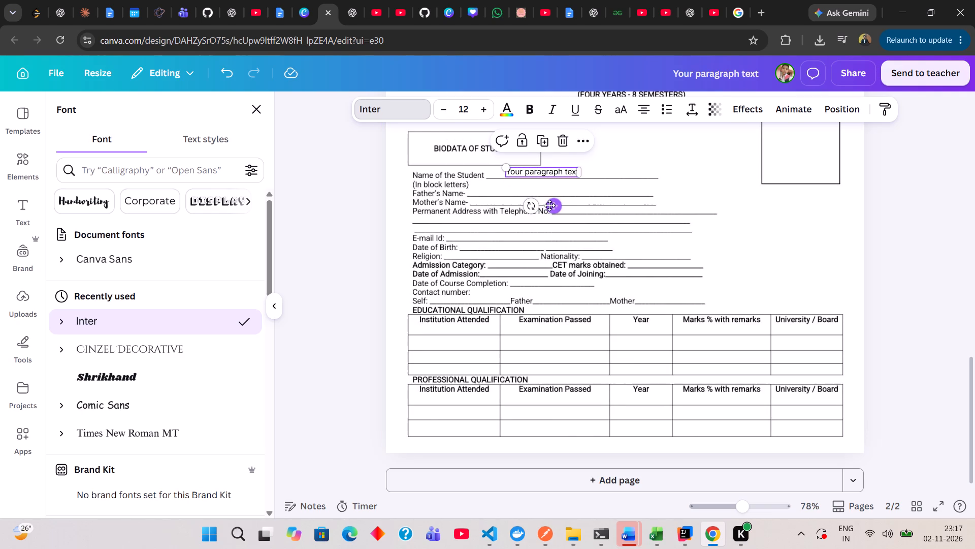
# Replace the placeholder text on the Name of the Student line with the student's full name.
pyautogui.doubleClick(546, 169)
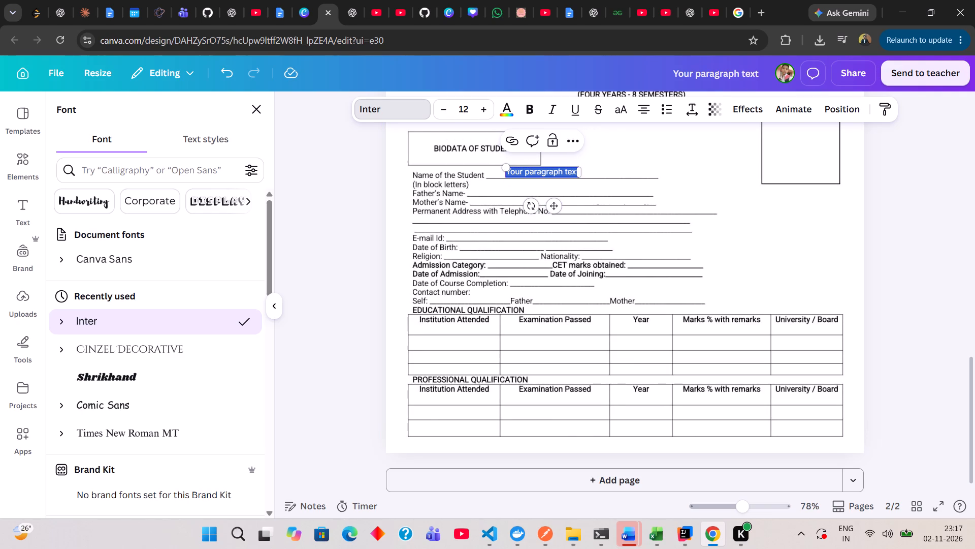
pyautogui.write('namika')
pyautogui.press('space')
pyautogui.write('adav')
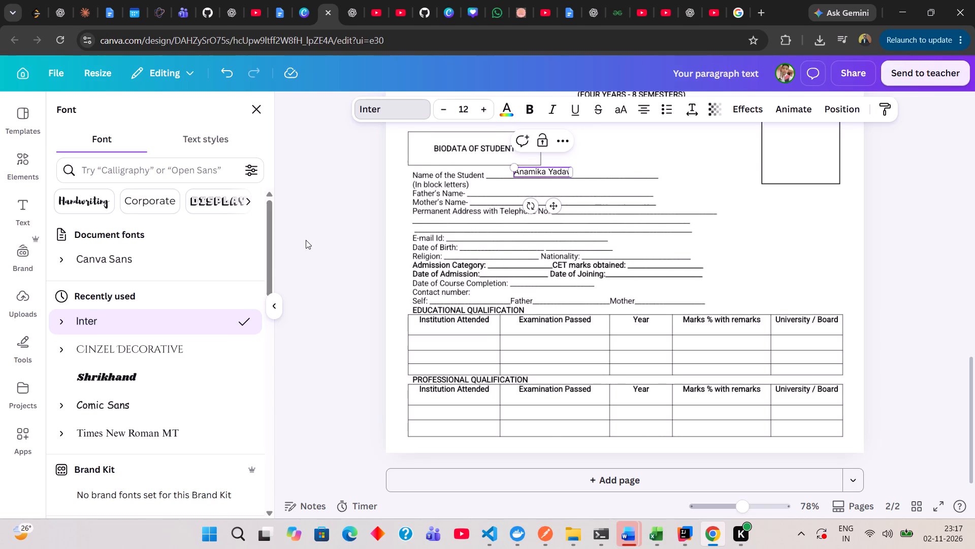
pyautogui.click(306, 240)
pyautogui.click(357, 181)
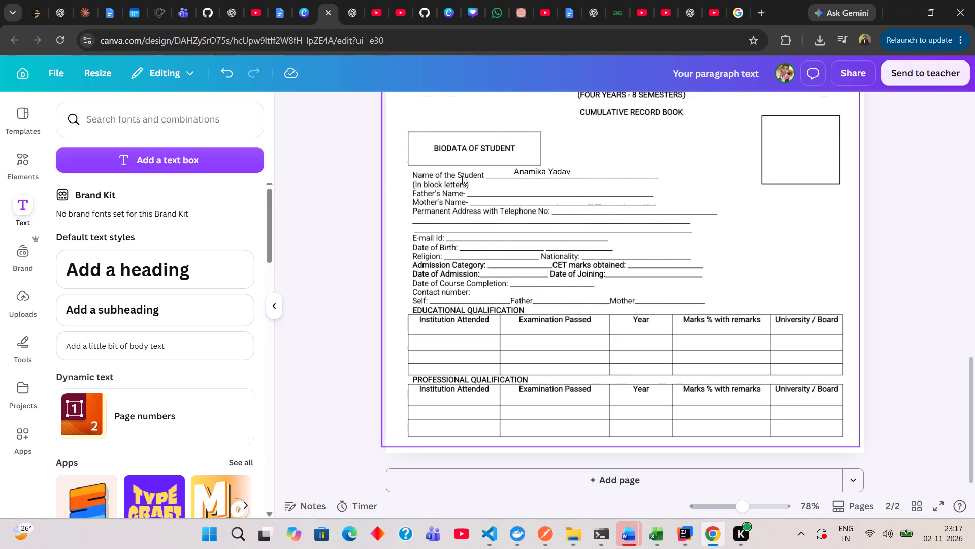
# Set the student's name text to size 13 and nudge it slightly left and down onto its line.
pyautogui.click(533, 169)
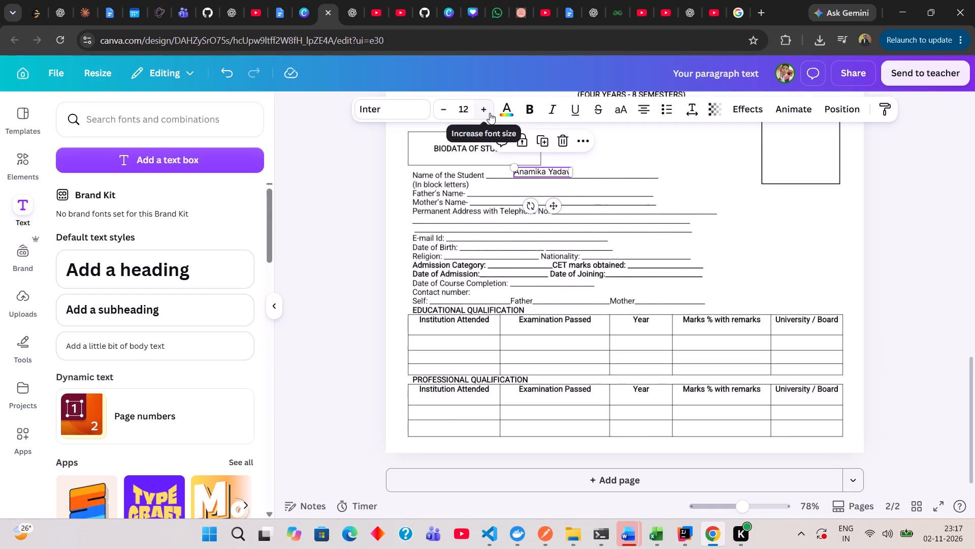
pyautogui.click(490, 113)
pyautogui.click(349, 207)
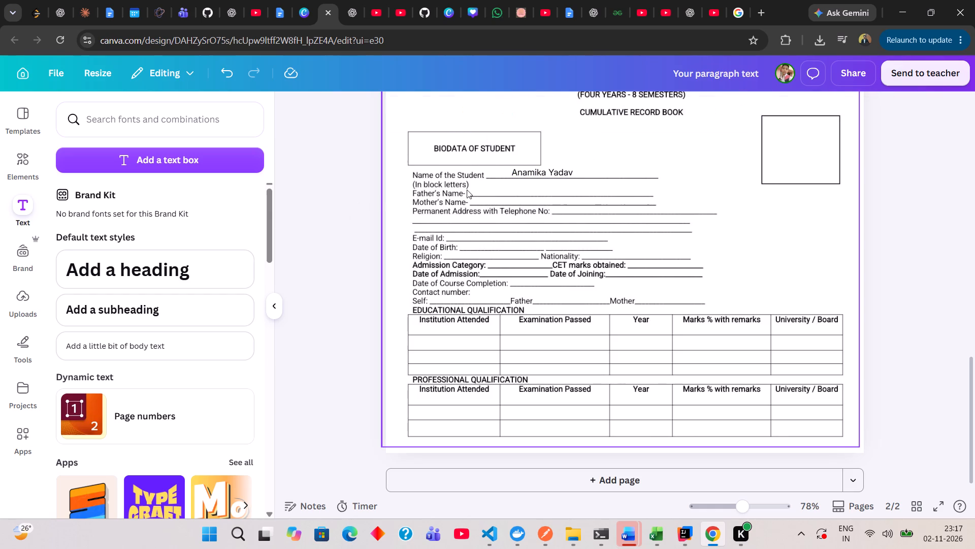
pyautogui.click(521, 175)
pyautogui.press('Left')
pyautogui.press('Left')
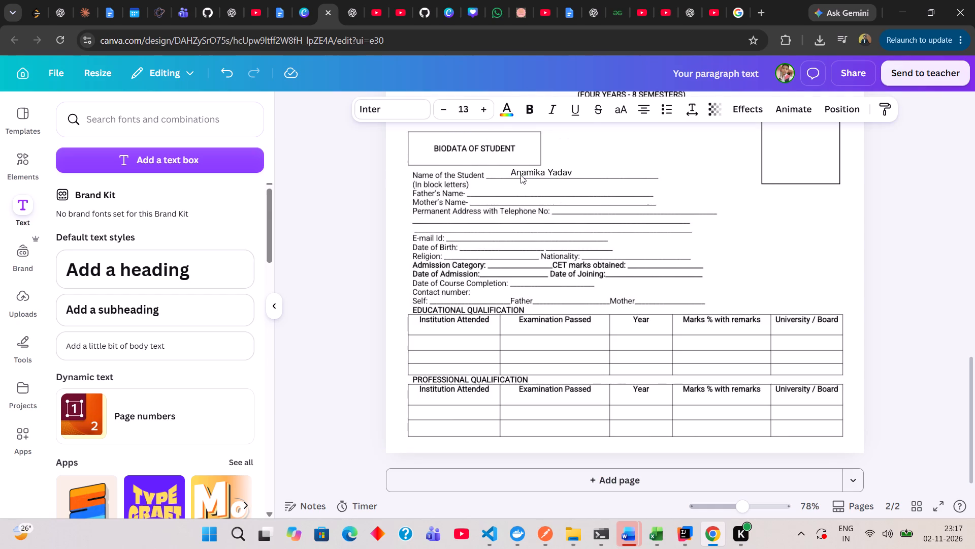
pyautogui.press('Left')
pyautogui.press('Down')
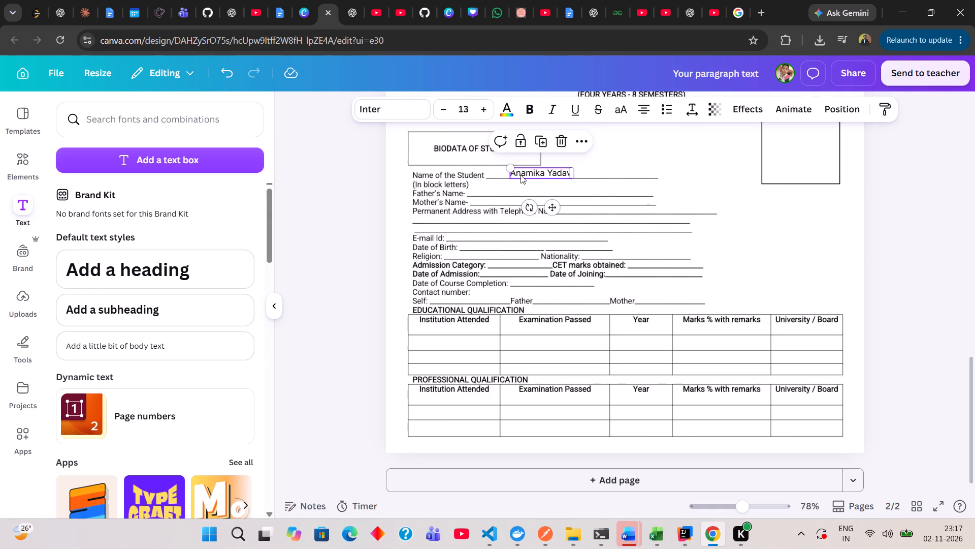
# Duplicate the student's name text box and place the copy above the Father's Name line.
pyautogui.hotkey('ctrl', 'd')
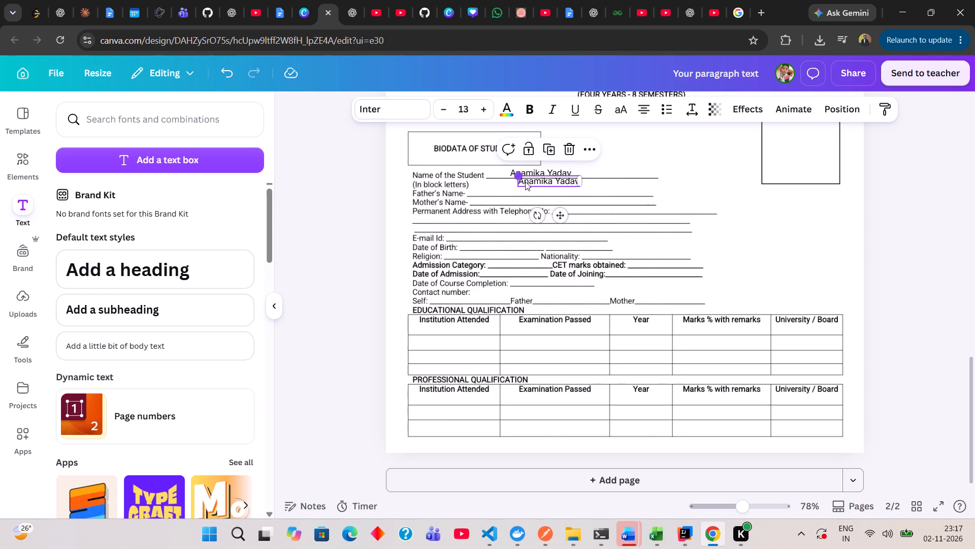
pyautogui.moveTo(550, 180); pyautogui.dragTo(533, 192)
# Rewrite the student's name on the Name of the Student line entirely in block capitals.
pyautogui.doubleClick(538, 174)
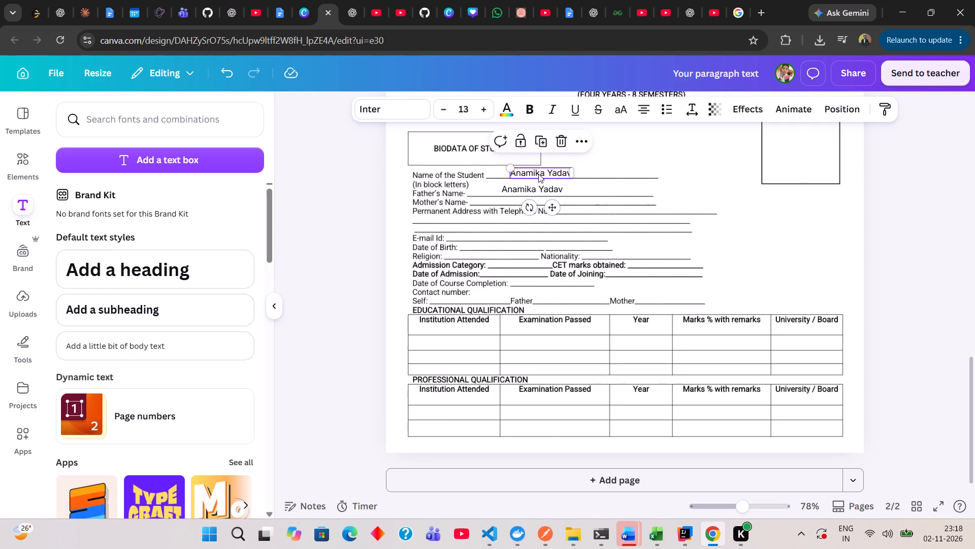
pyautogui.click(564, 175)
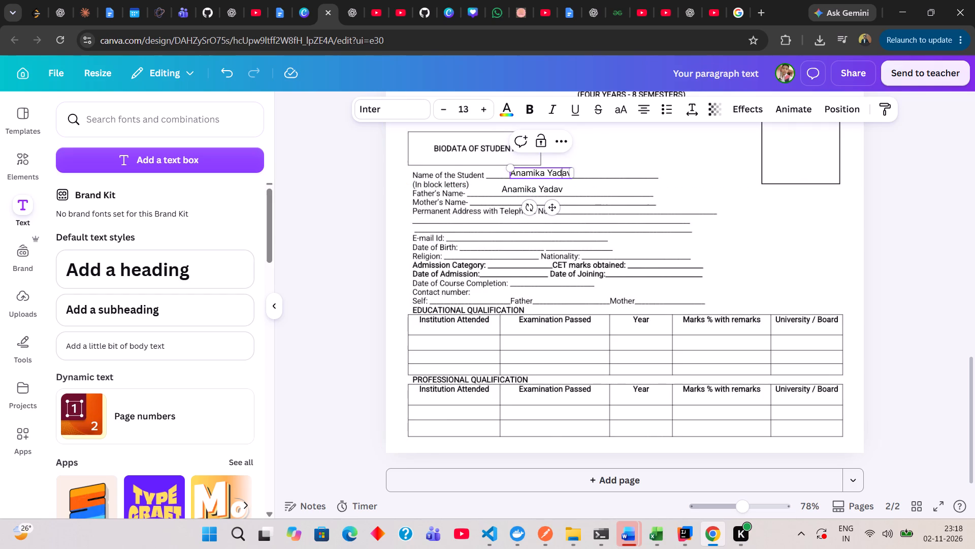
pyautogui.press('Right')
pyautogui.press('Right')
pyautogui.press('BackSpace')
pyautogui.press('BackSpace')
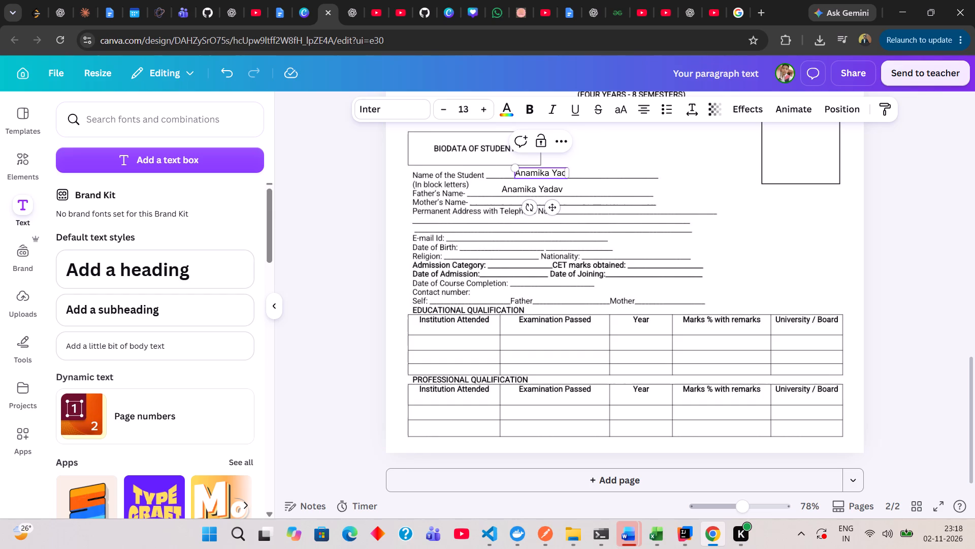
pyautogui.press('BackSpace')
pyautogui.press('BackSpace')
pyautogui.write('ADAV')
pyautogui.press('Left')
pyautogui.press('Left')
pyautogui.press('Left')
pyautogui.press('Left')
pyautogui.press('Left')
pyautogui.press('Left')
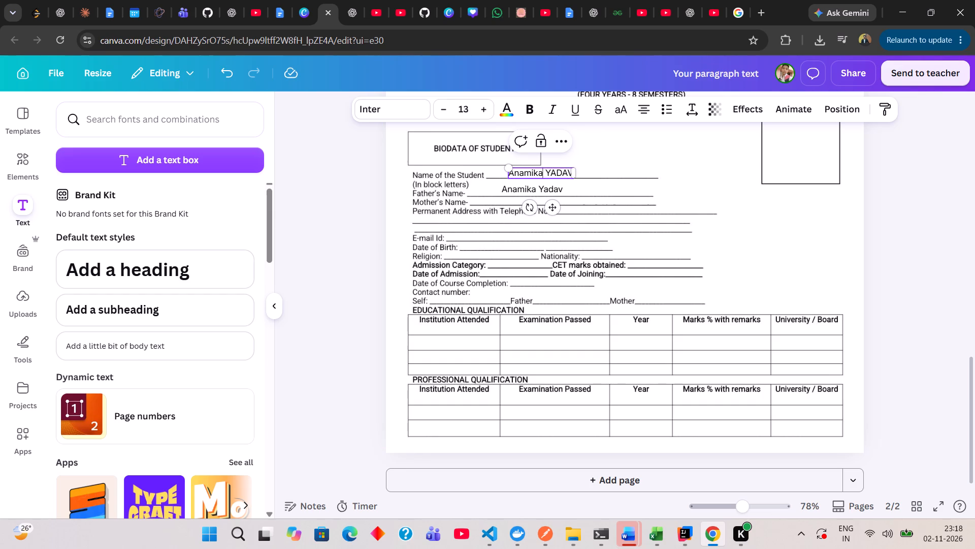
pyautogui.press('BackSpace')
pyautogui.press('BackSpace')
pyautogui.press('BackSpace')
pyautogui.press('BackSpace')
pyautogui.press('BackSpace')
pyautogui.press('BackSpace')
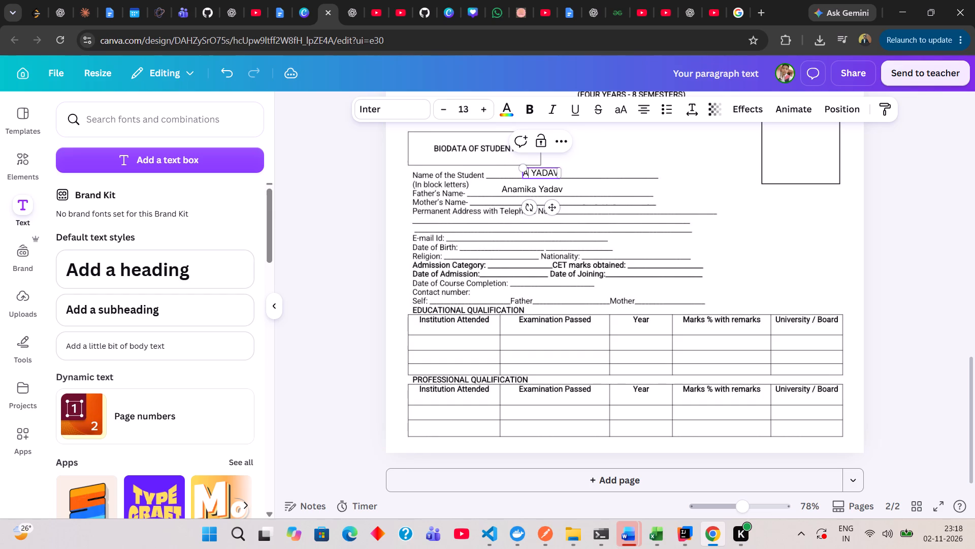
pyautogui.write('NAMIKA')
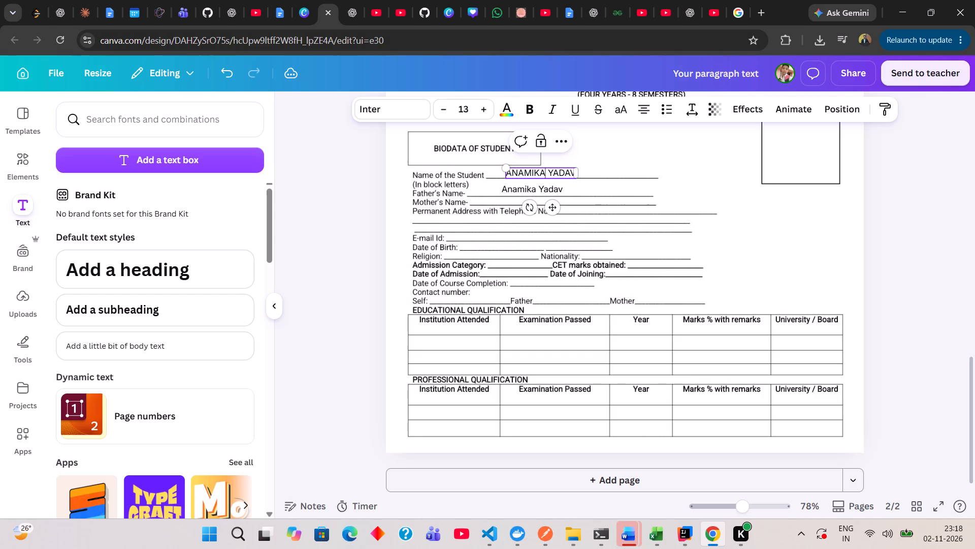
# Replace the copied text with the father's name in block capitals and nudge it down onto the Father's Name line.
pyautogui.click(565, 190)
pyautogui.doubleClick(558, 190)
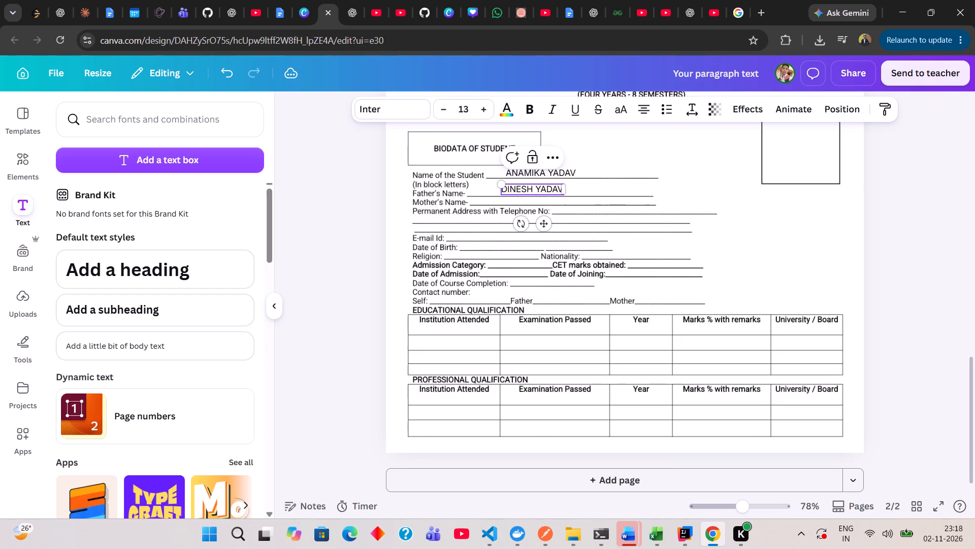
pyautogui.click(368, 231)
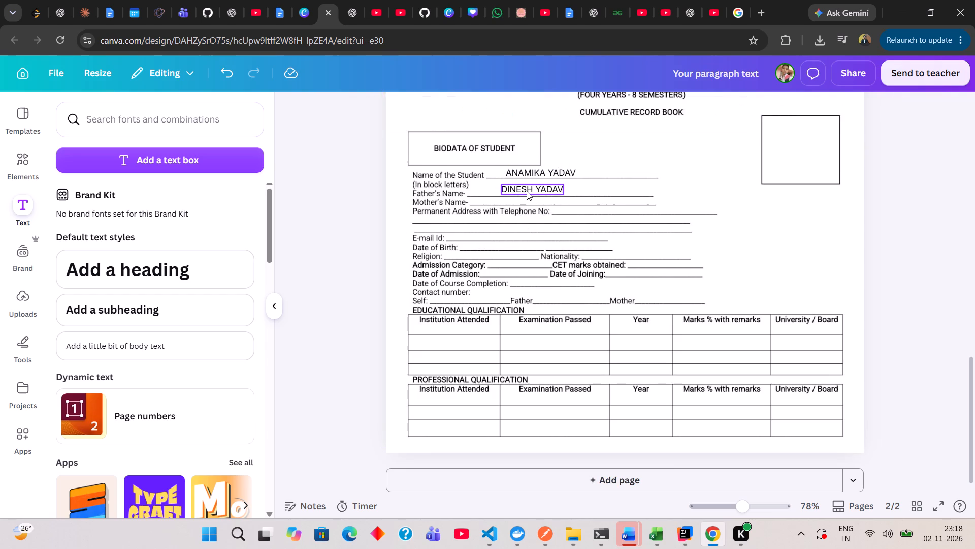
pyautogui.click(527, 191)
pyautogui.press('Down')
pyautogui.press('Down')
pyautogui.press('Down')
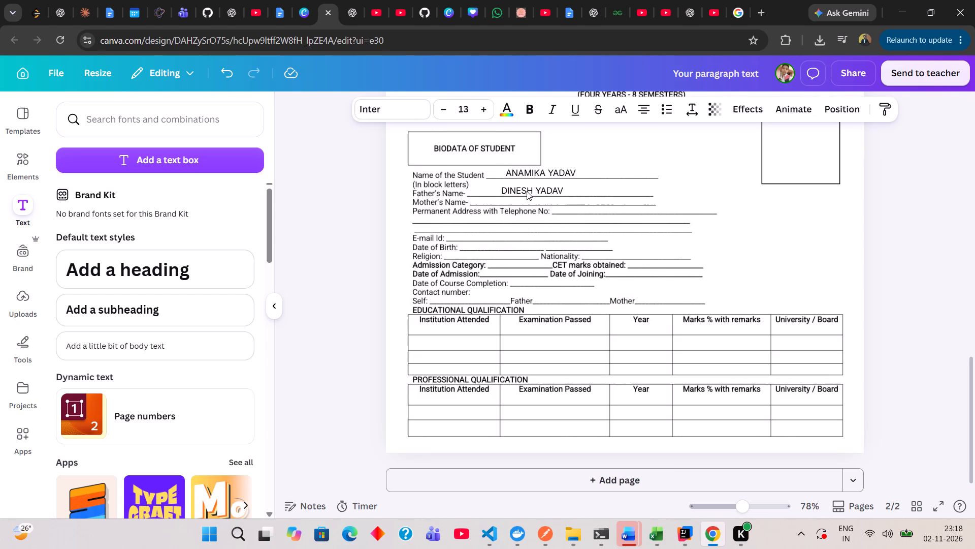
pyautogui.press('Down')
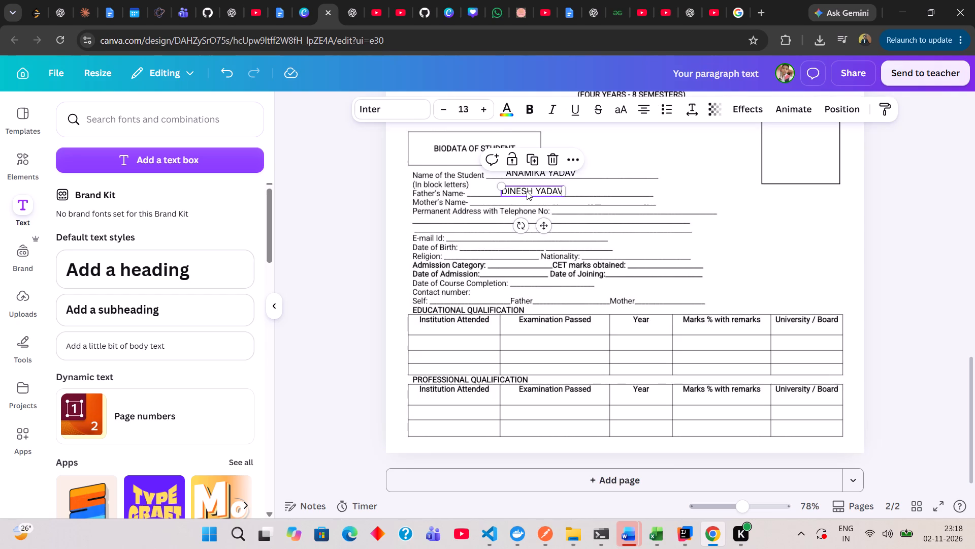
# Duplicate the father's name text box and place the copy directly below it on the Mother's Name line.
pyautogui.hotkey('ctrl', 'd')
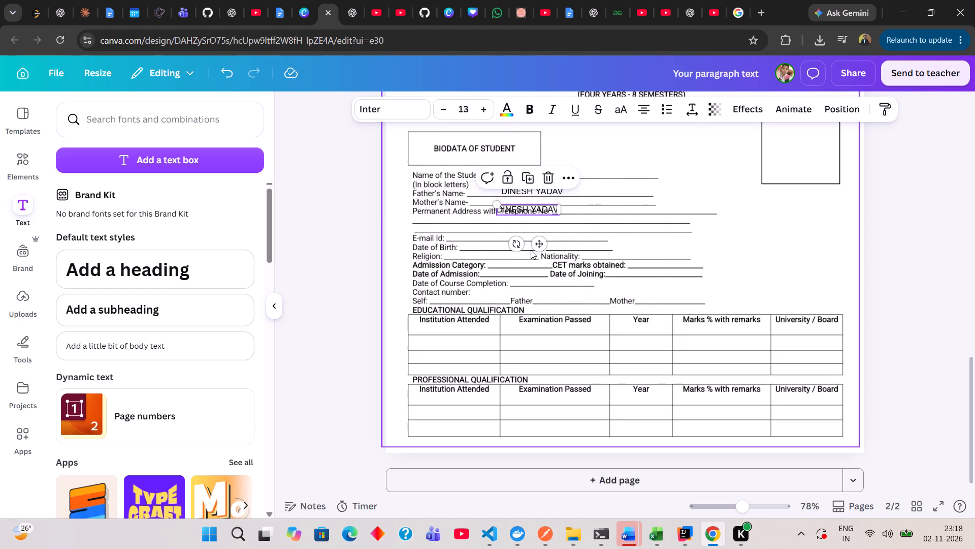
pyautogui.moveTo(538, 248); pyautogui.dragTo(539, 241)
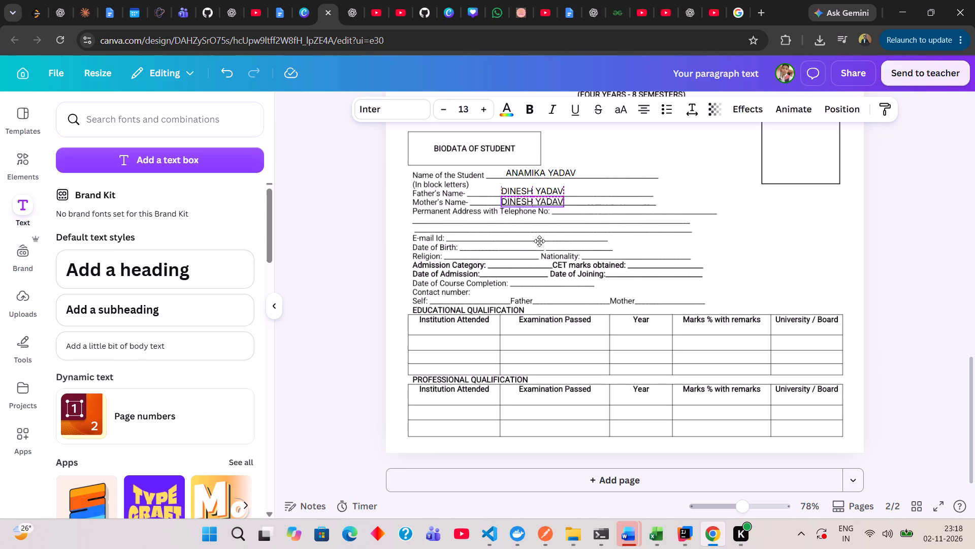
pyautogui.moveTo(539, 241); pyautogui.dragTo(539, 240)
pyautogui.click(338, 207)
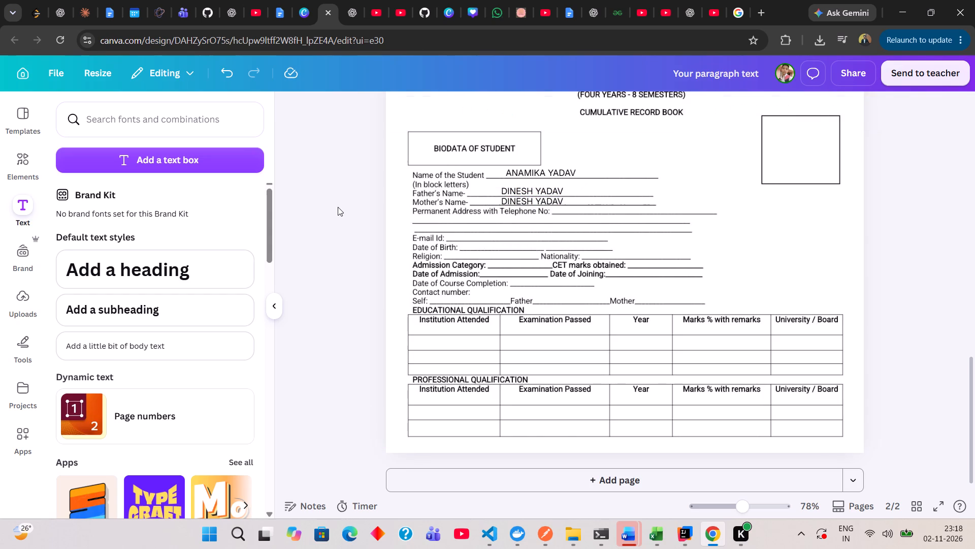
# Set the father's name text to size 12 and nudge it down and left to line up with the copy below.
pyautogui.click(511, 191)
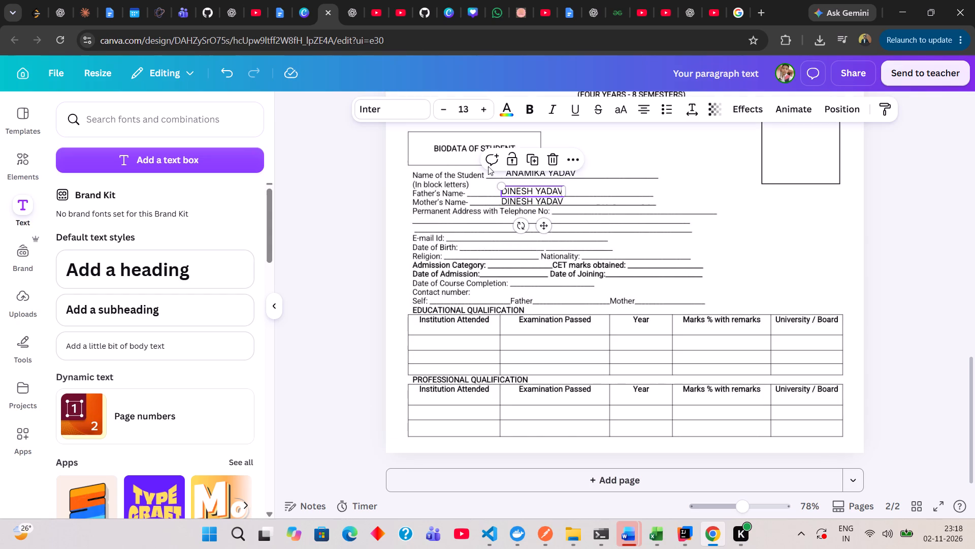
pyautogui.click(442, 112)
pyautogui.click(347, 187)
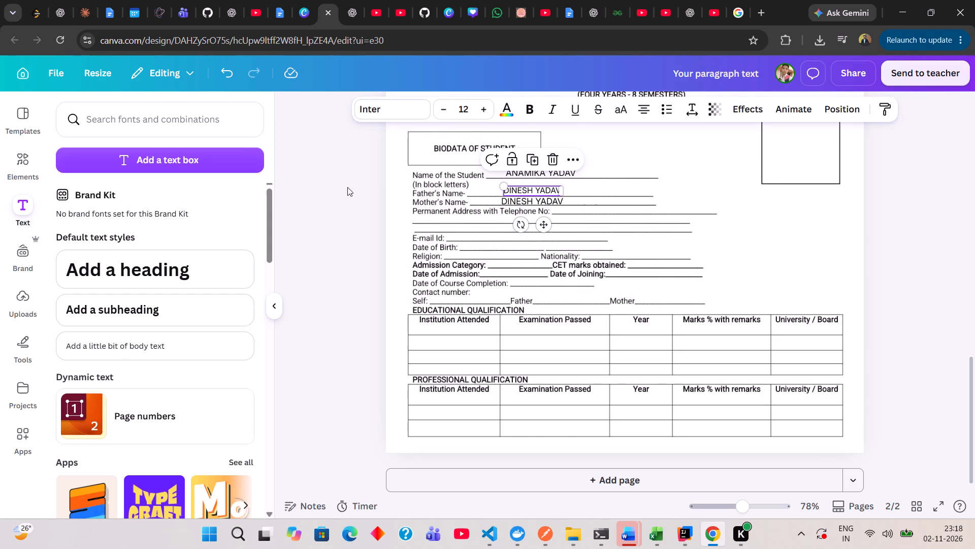
pyautogui.click(505, 188)
pyautogui.press('Down')
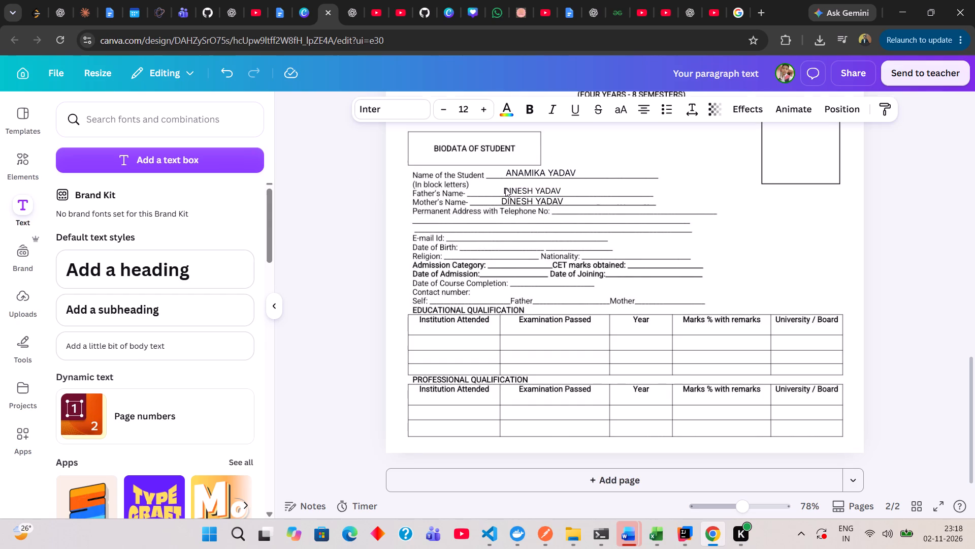
pyautogui.press('Left')
pyautogui.press('Left')
pyautogui.press('Left')
pyautogui.press('Left')
pyautogui.press('Left')
# Set the student's name text to size 12 and nudge it down closer to its line.
pyautogui.click(519, 175)
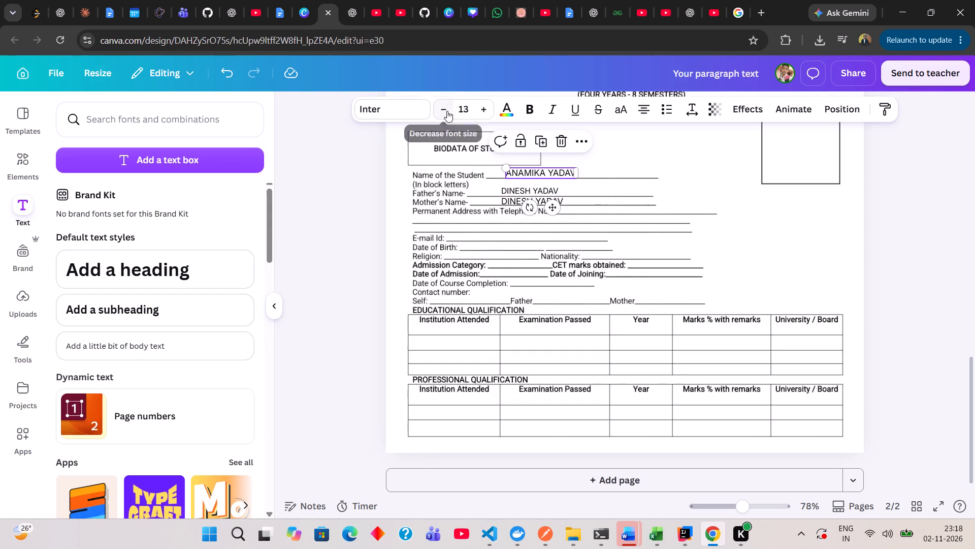
pyautogui.click(447, 111)
pyautogui.click(373, 197)
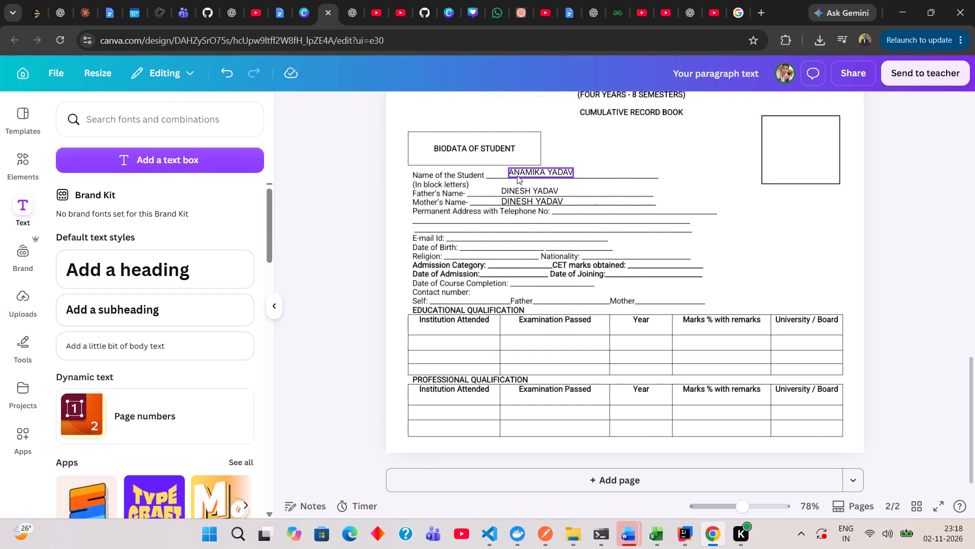
pyautogui.click(516, 175)
pyautogui.press('Down')
pyautogui.press('Down')
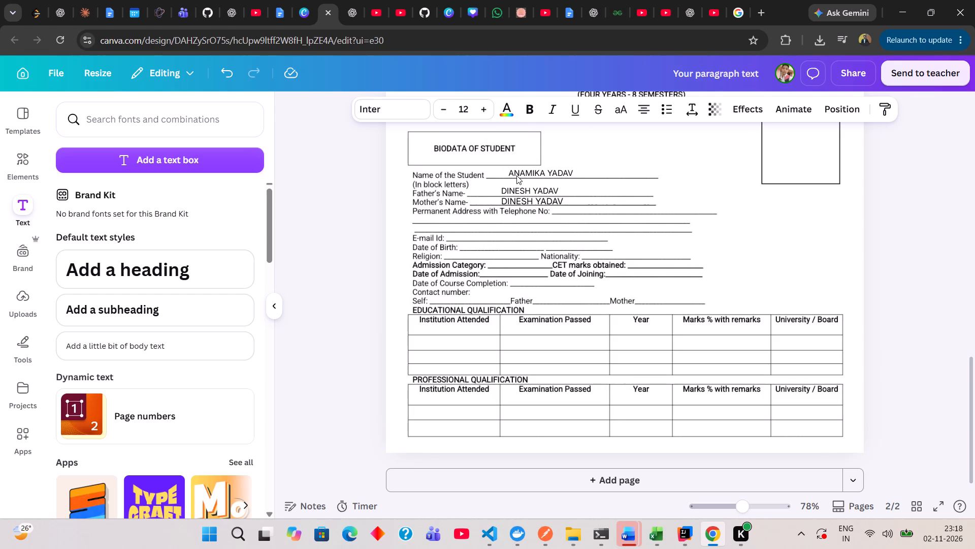
# Set the text on the Mother's Name line to size 12 and nudge it left to align with the father's name.
pyautogui.click(517, 198)
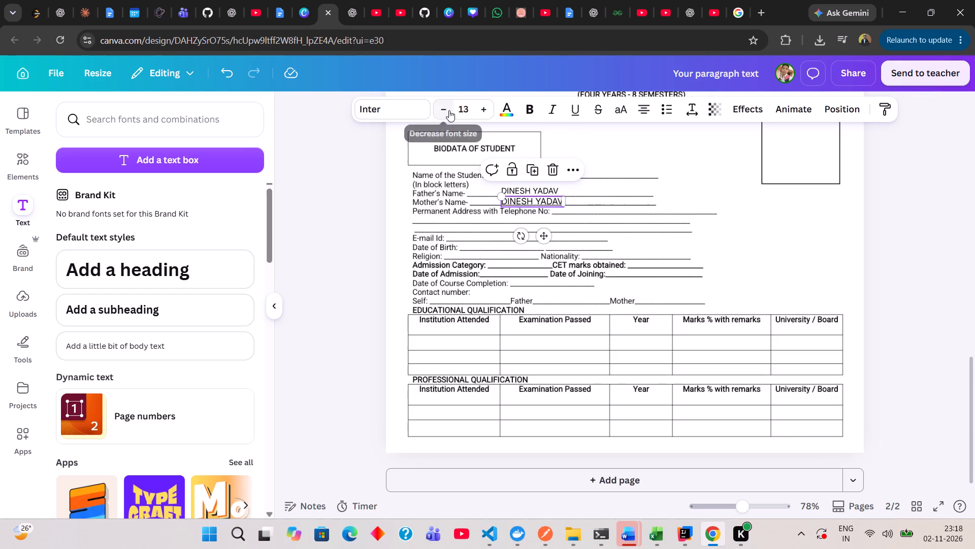
pyautogui.click(449, 110)
pyautogui.click(347, 196)
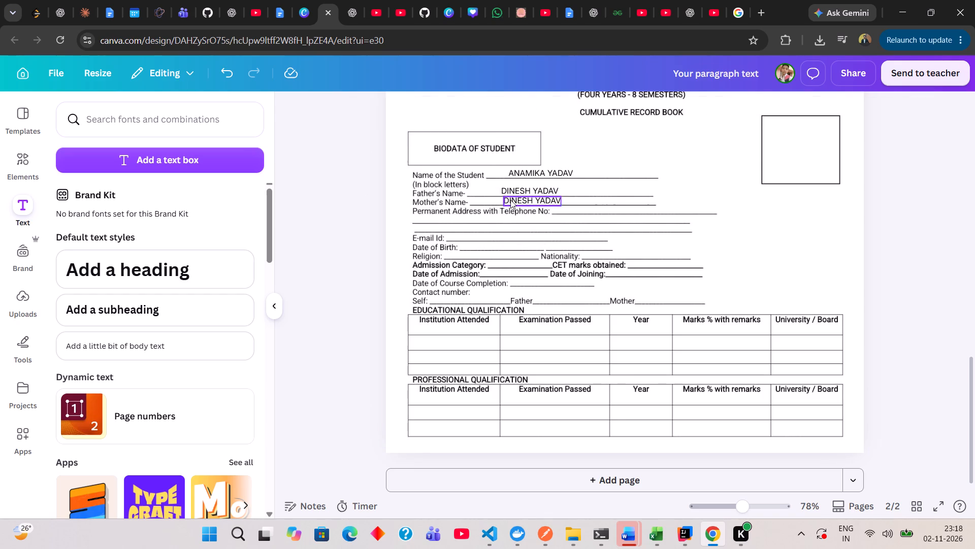
pyautogui.click(510, 200)
pyautogui.press('Down')
pyautogui.press('Left')
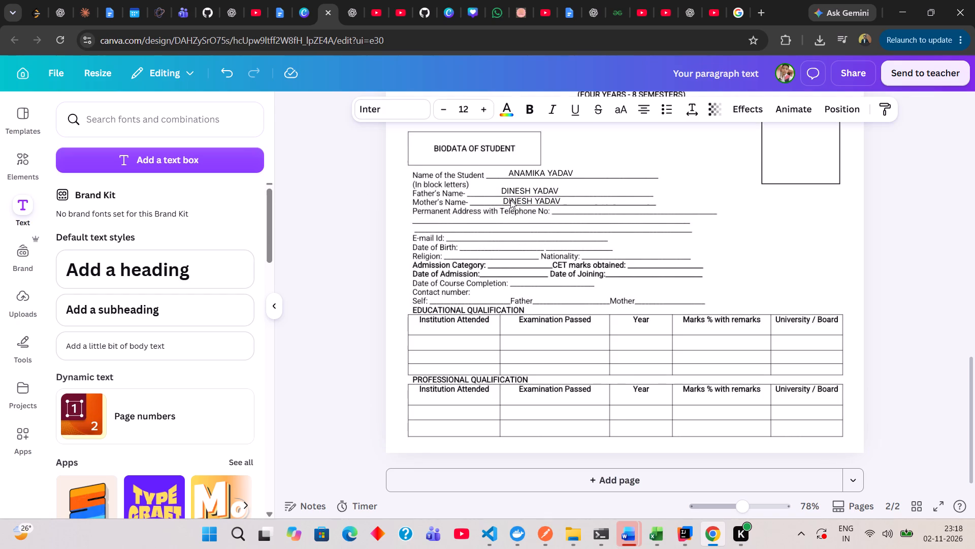
pyautogui.press('Left')
pyautogui.press('Left')
pyautogui.press('Left')
pyautogui.press('Left')
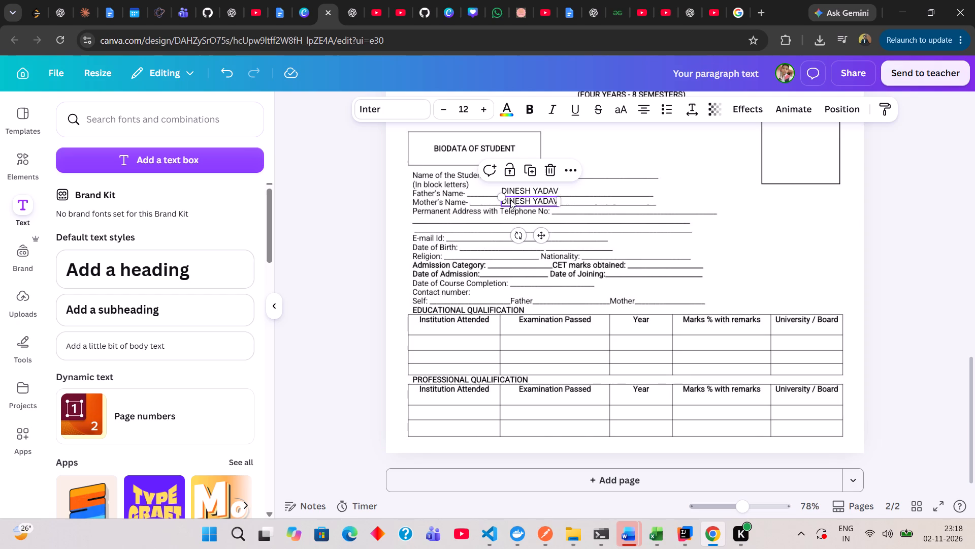
# Replace the first name in the text on the Mother's Name line with the mother's first name in capitals, keeping the surname.
pyautogui.click(532, 201)
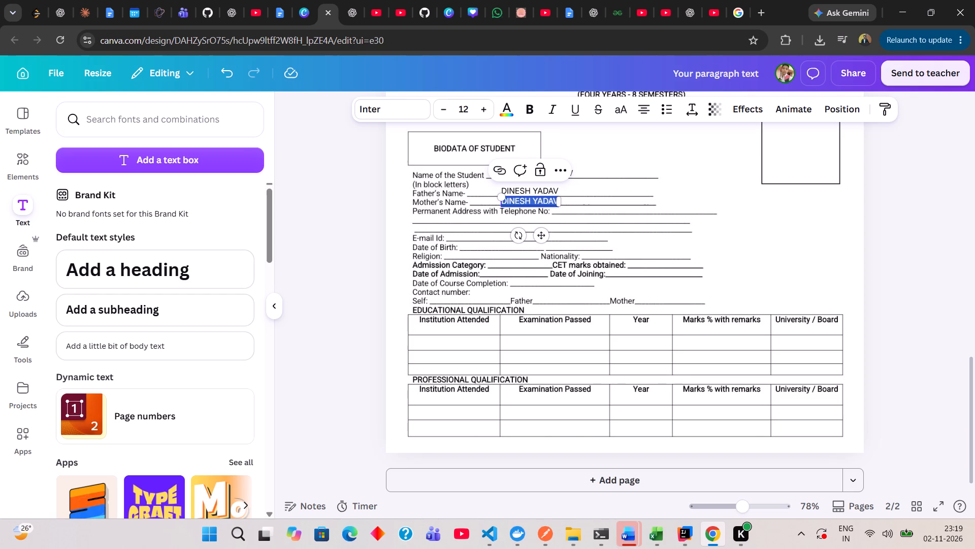
pyautogui.click(532, 201)
pyautogui.press('BackSpace')
pyautogui.press('BackSpace')
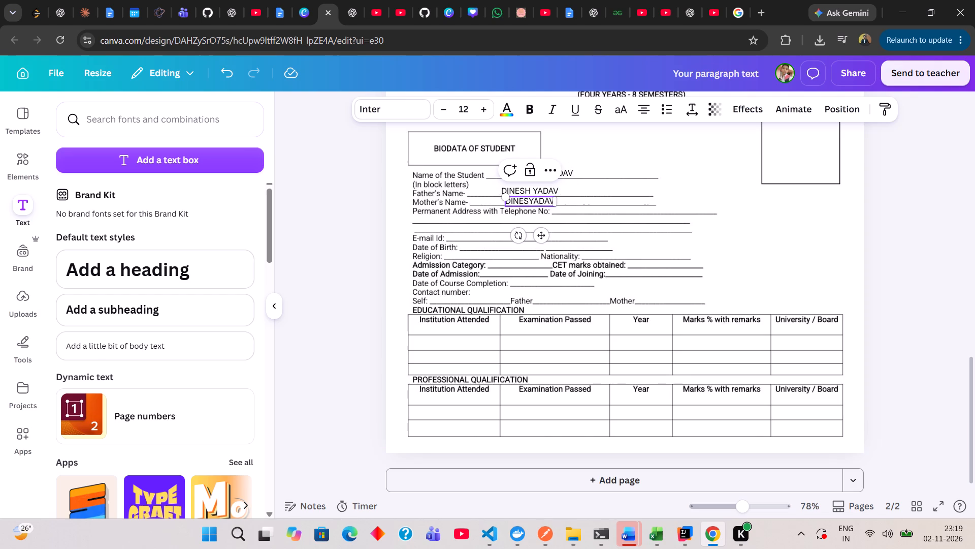
pyautogui.press('BackSpace')
pyautogui.press('BackSpace')
pyautogui.press('BackSpace')
pyautogui.press('BackSpace')
pyautogui.press('BackSpace')
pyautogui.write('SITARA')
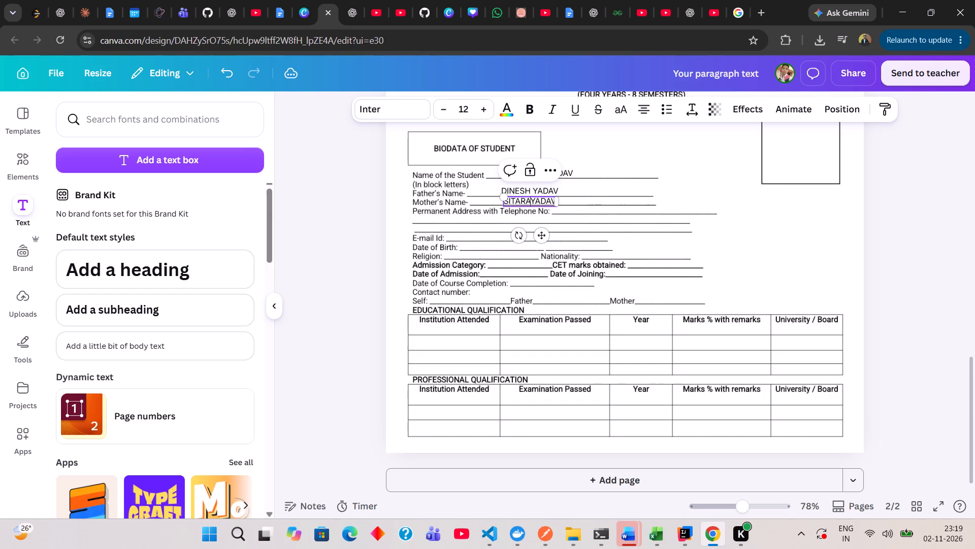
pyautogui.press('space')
pyautogui.click(574, 211)
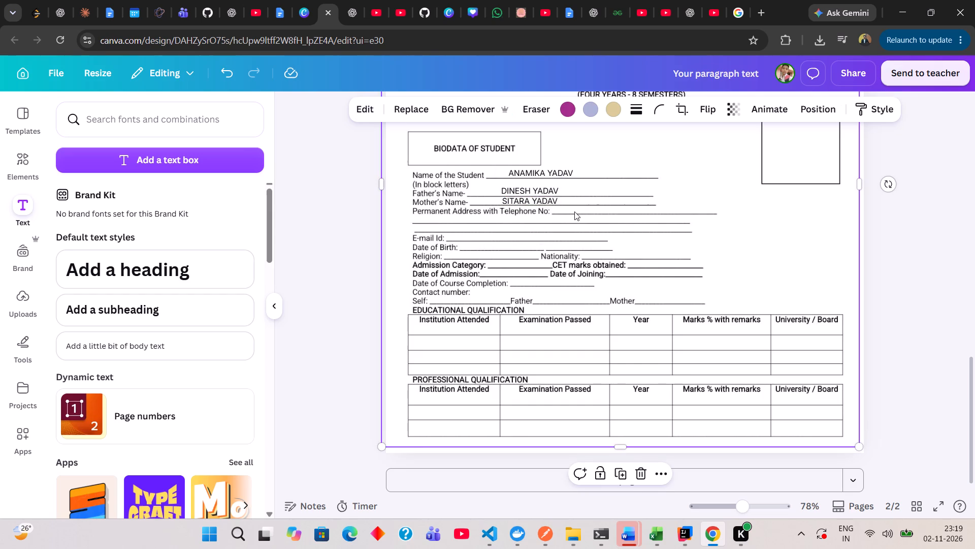
# Set the mother's name text and the father's name text to size 11.
pyautogui.click(552, 205)
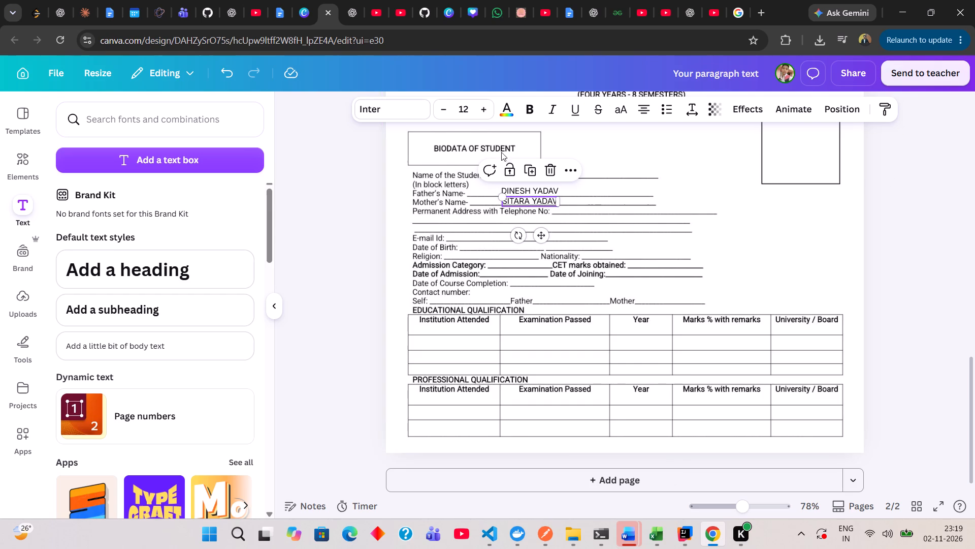
pyautogui.click(447, 112)
pyautogui.click(337, 200)
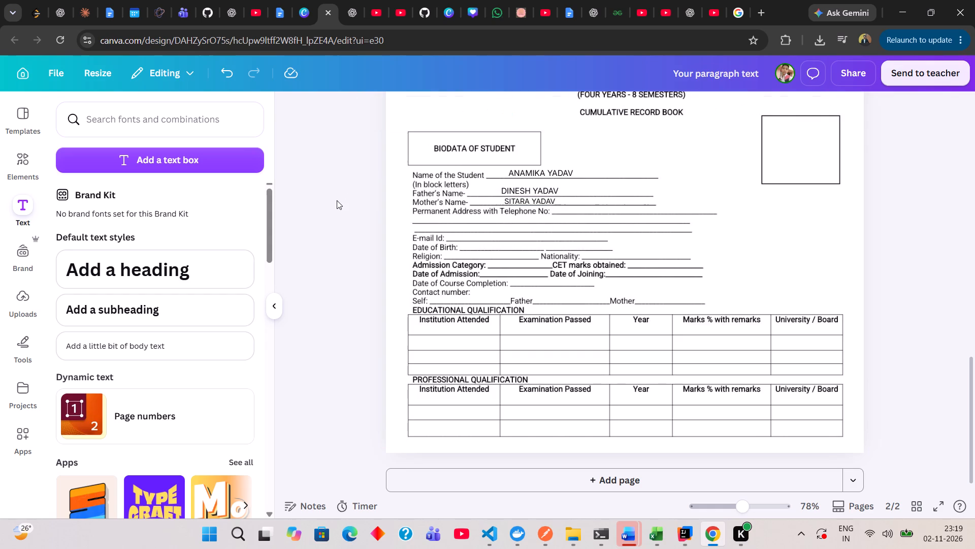
pyautogui.click(509, 193)
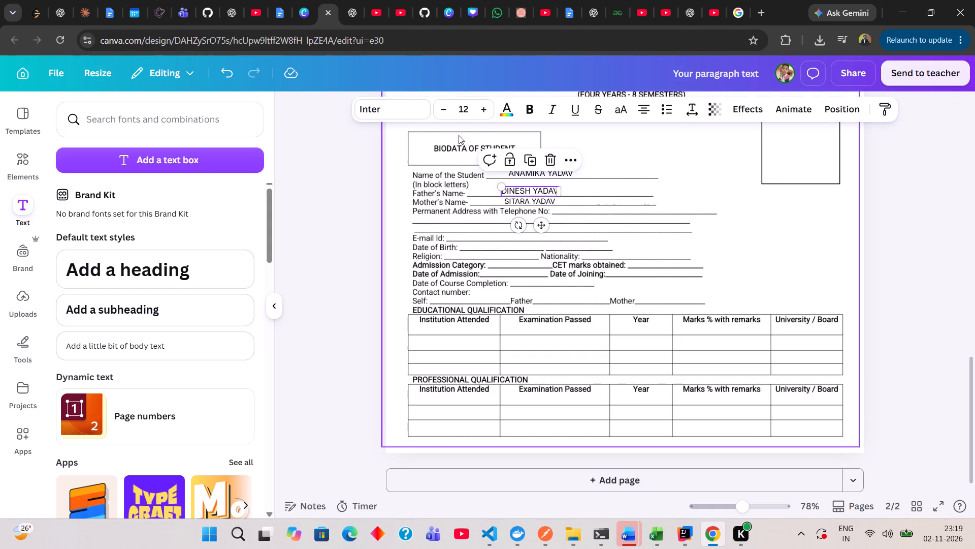
pyautogui.click(445, 115)
pyautogui.click(348, 220)
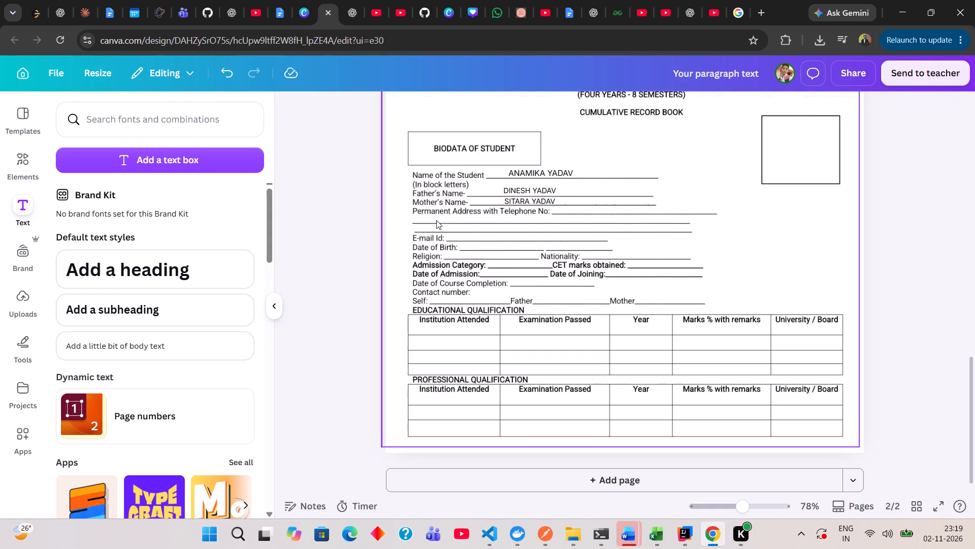
# Nudge the mother's name text slightly left and down to align with the father's name and sit closer to its line.
pyautogui.click(514, 201)
pyautogui.press('Left')
pyautogui.press('Left')
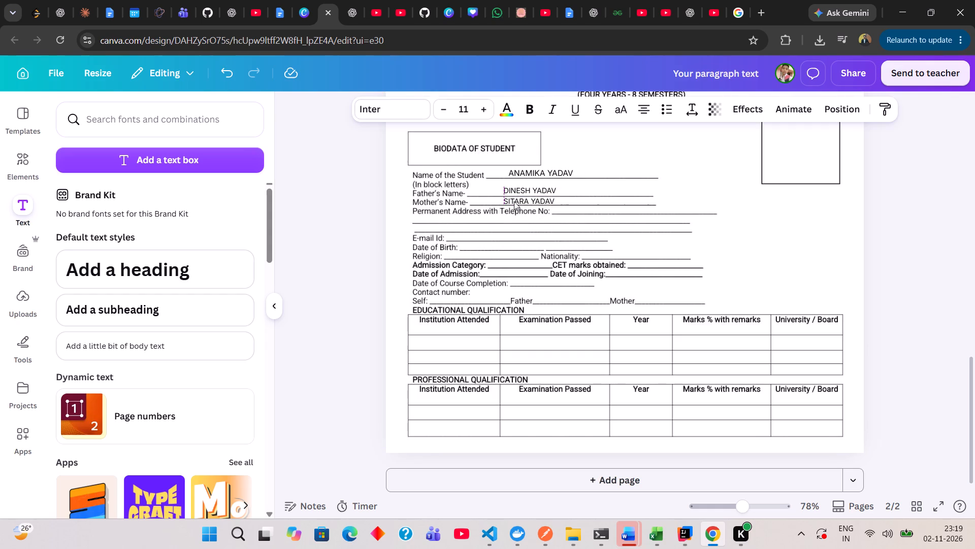
pyautogui.press('Down')
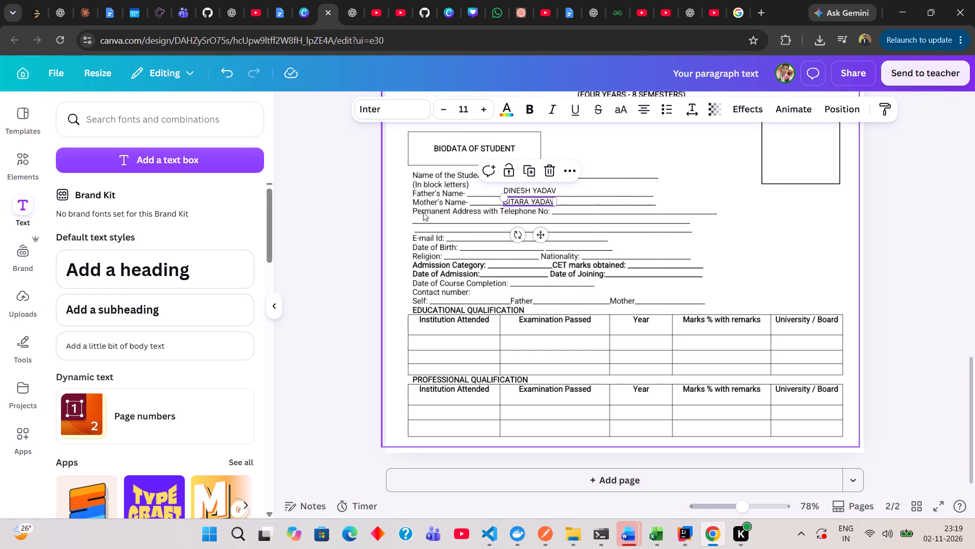
# Duplicate the mother's name text box and place the copy at the start of the blank after Permanent Address with Telephone No.
pyautogui.hotkey('ctrl', 'd')
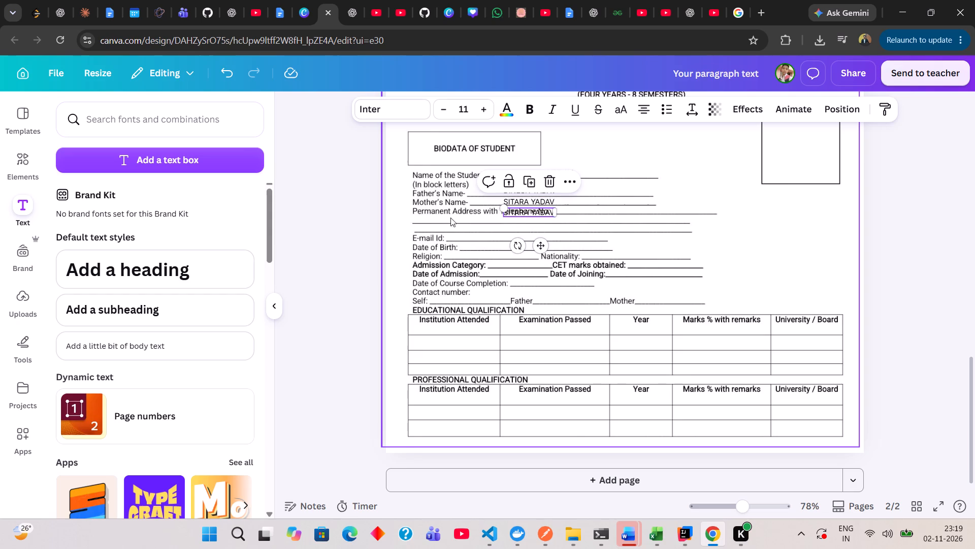
pyautogui.moveTo(537, 245); pyautogui.dragTo(586, 245)
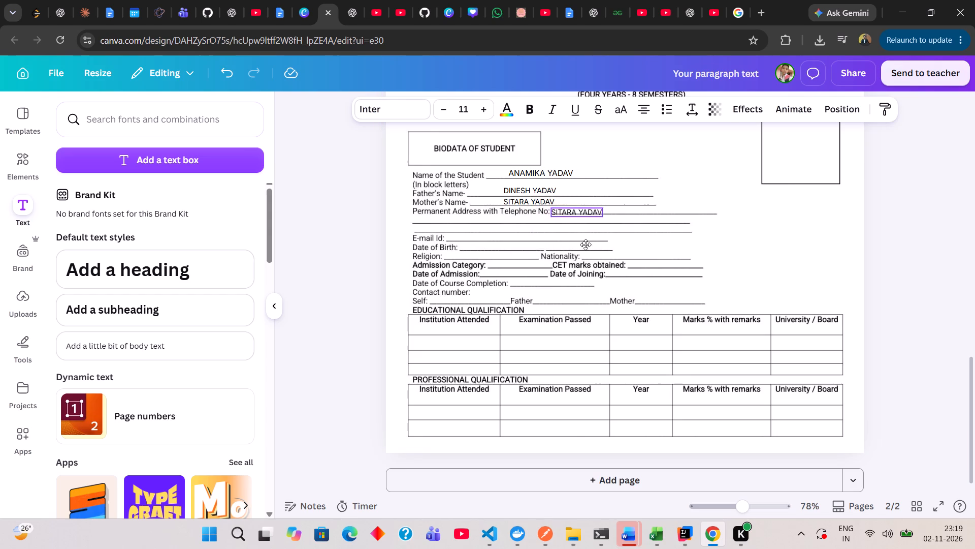
pyautogui.moveTo(586, 245); pyautogui.dragTo(591, 243)
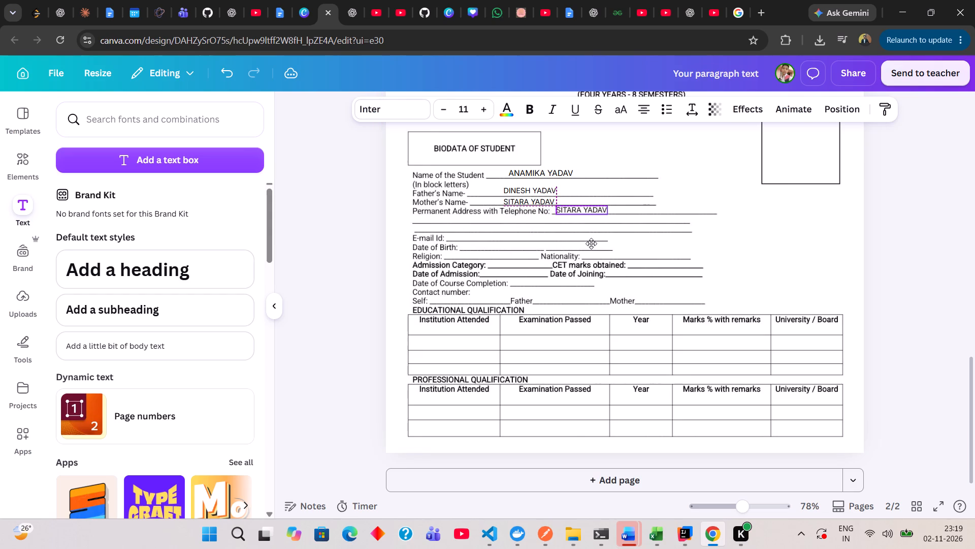
pyautogui.moveTo(591, 243); pyautogui.dragTo(592, 243)
pyautogui.press('Right')
pyautogui.press('Right')
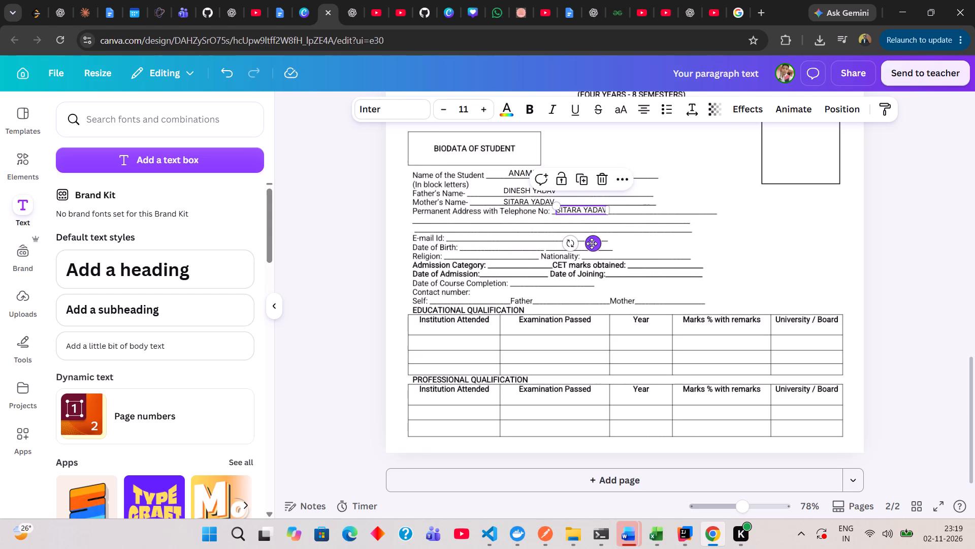
pyautogui.click(636, 226)
pyautogui.click(596, 208)
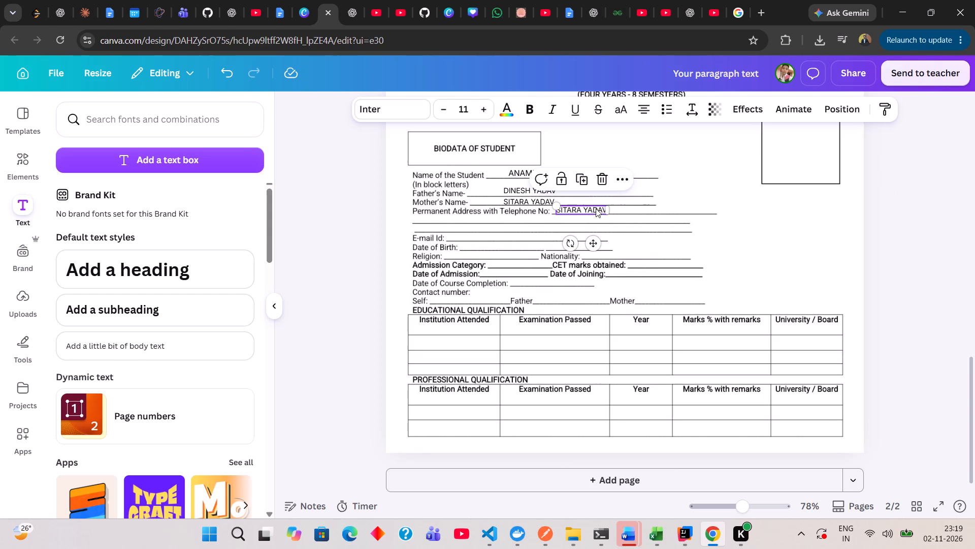
pyautogui.press('Right')
pyautogui.press('Right')
pyautogui.press('Right')
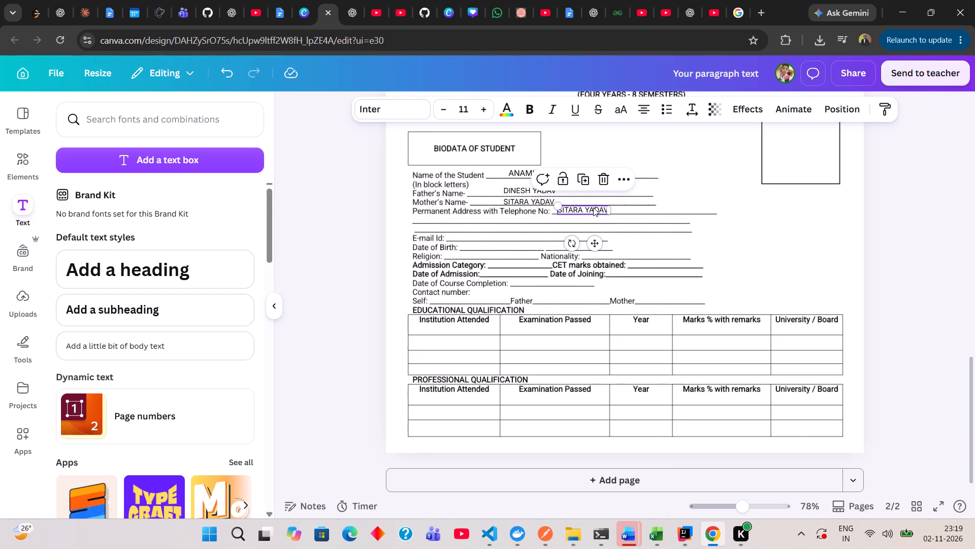
# Replace the copied text on the Permanent Address line with the first part of the student's postal address.
pyautogui.doubleClick(593, 207)
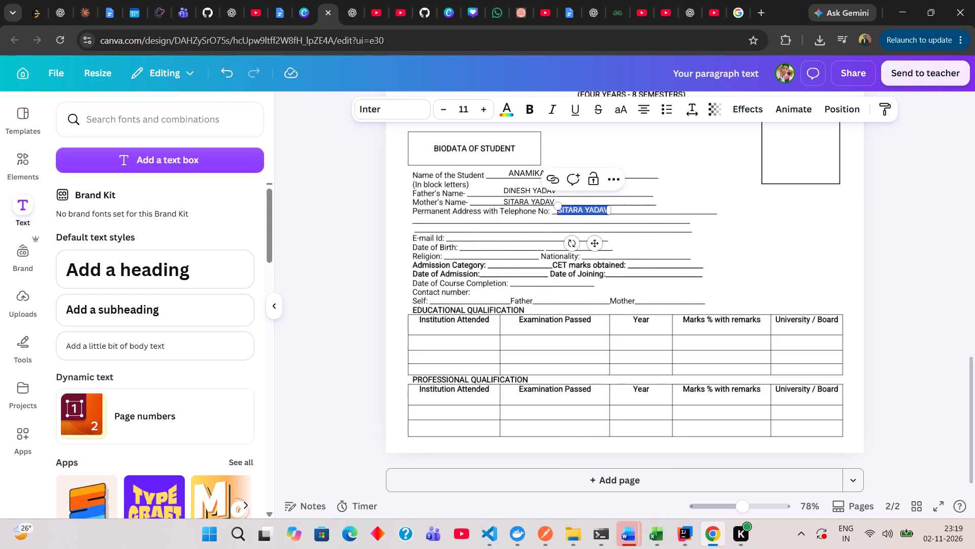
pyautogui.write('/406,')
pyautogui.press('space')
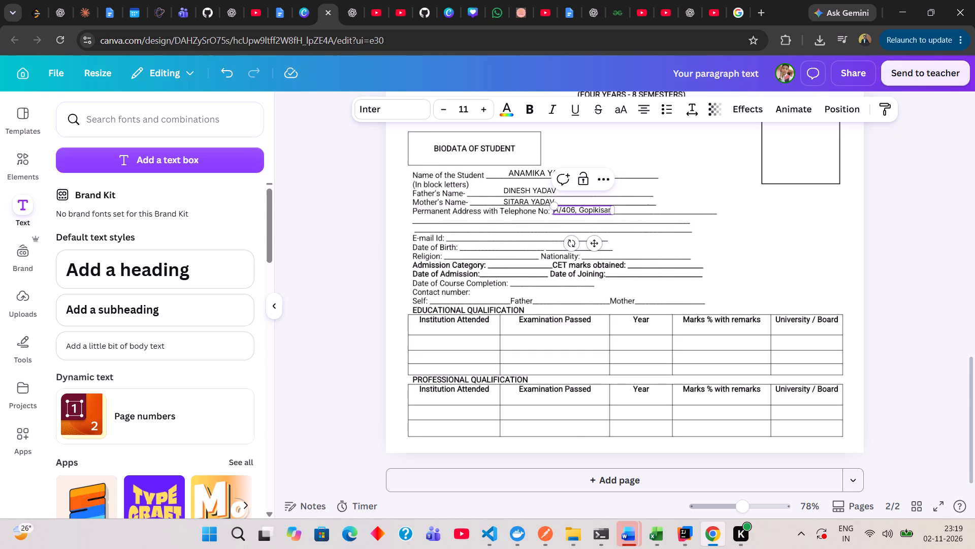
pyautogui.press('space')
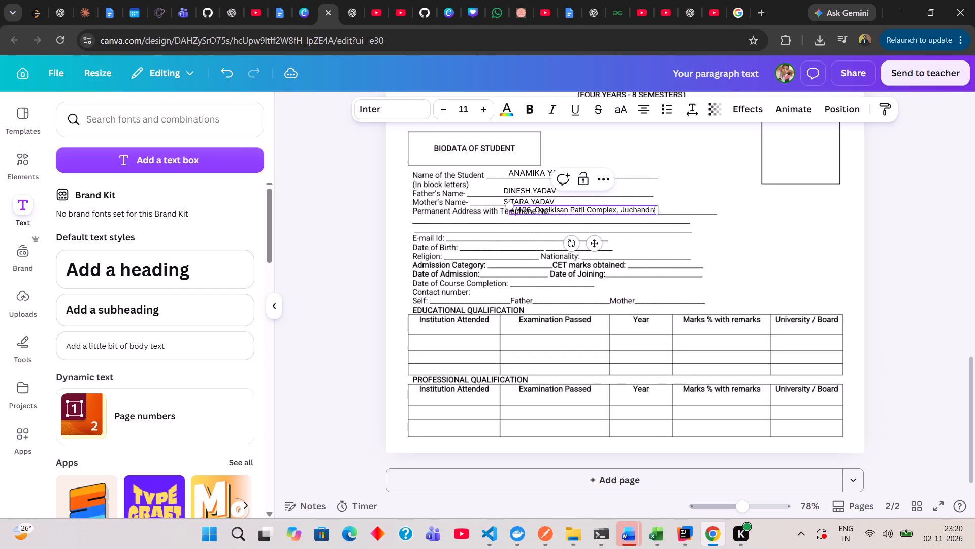
# Move the address text right so it starts just after the Permanent Address label, and fine-tune its position on the line.
pyautogui.moveTo(590, 240); pyautogui.dragTo(610, 241)
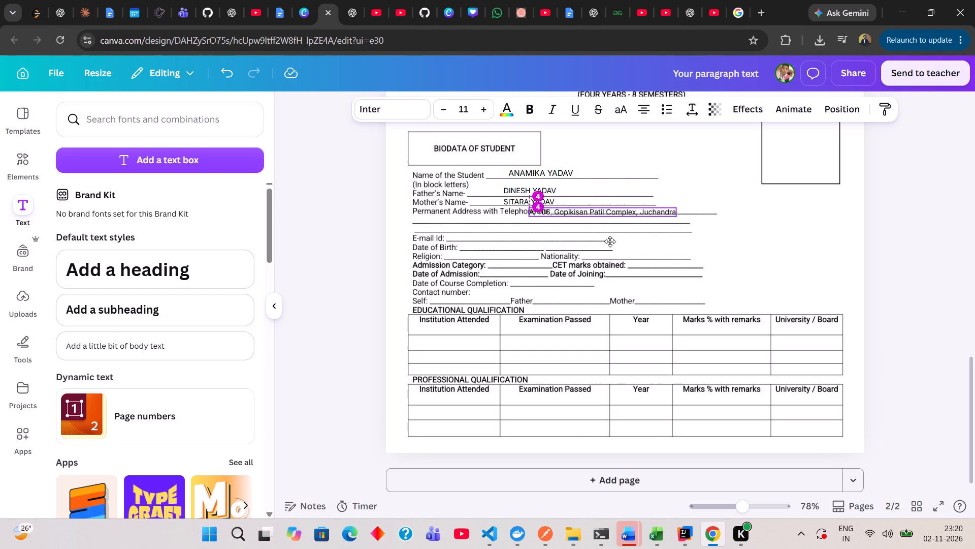
pyautogui.moveTo(610, 241); pyautogui.dragTo(635, 240)
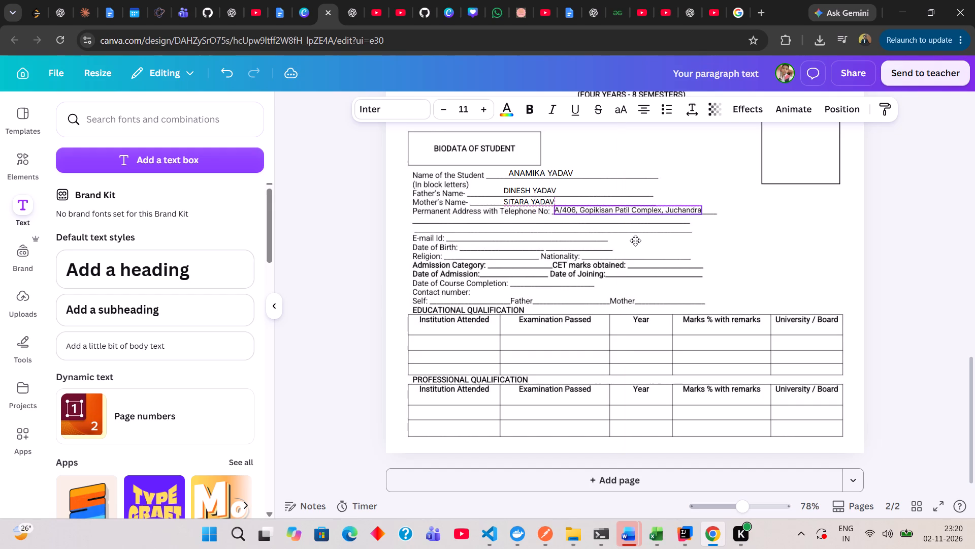
pyautogui.moveTo(635, 240); pyautogui.dragTo(635, 241)
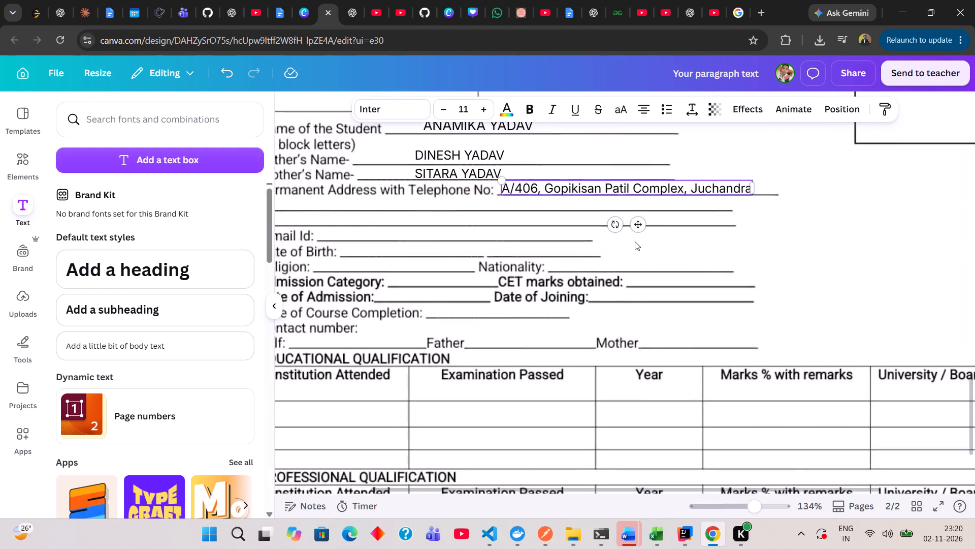
pyautogui.click(720, 249)
pyautogui.click(698, 187)
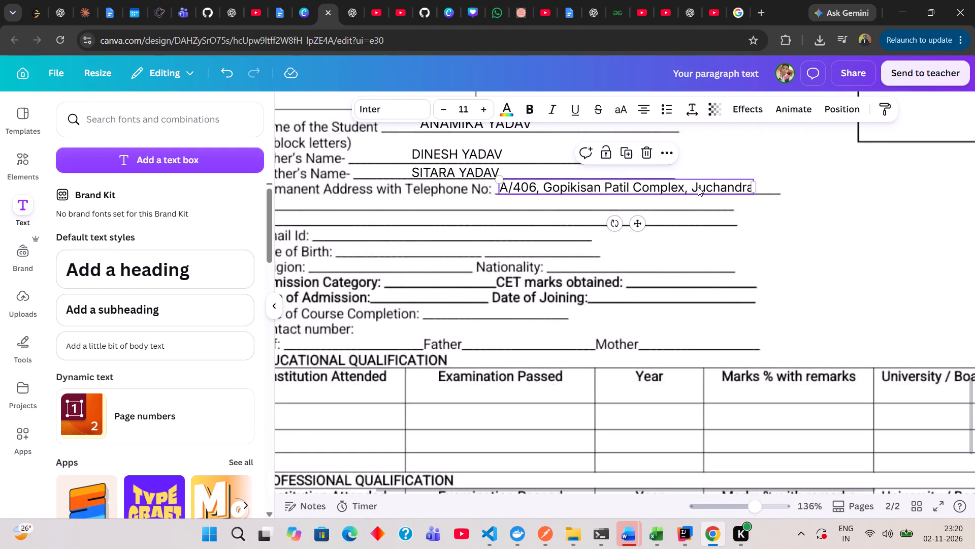
pyautogui.press('Down')
pyautogui.press('Right')
pyautogui.press('Right')
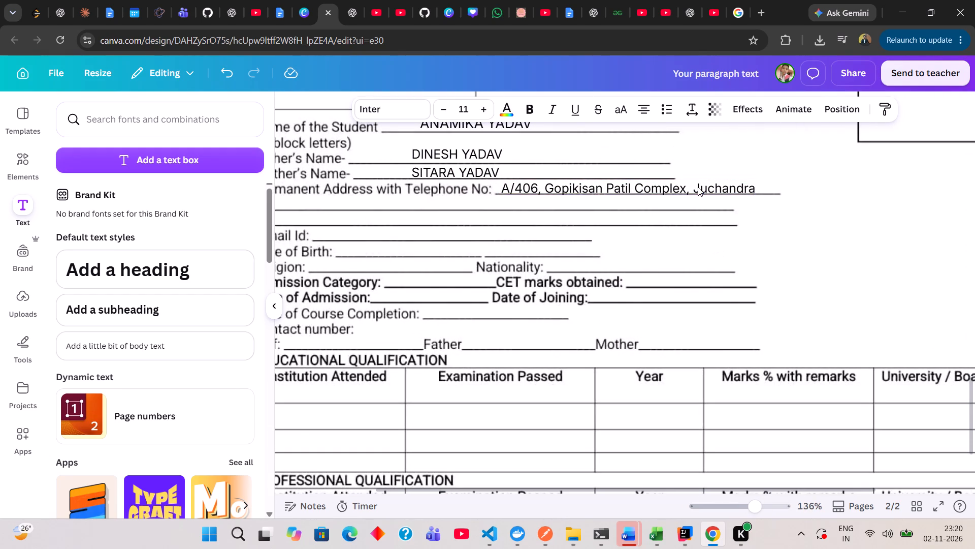
pyautogui.press('Up')
pyautogui.press('Right')
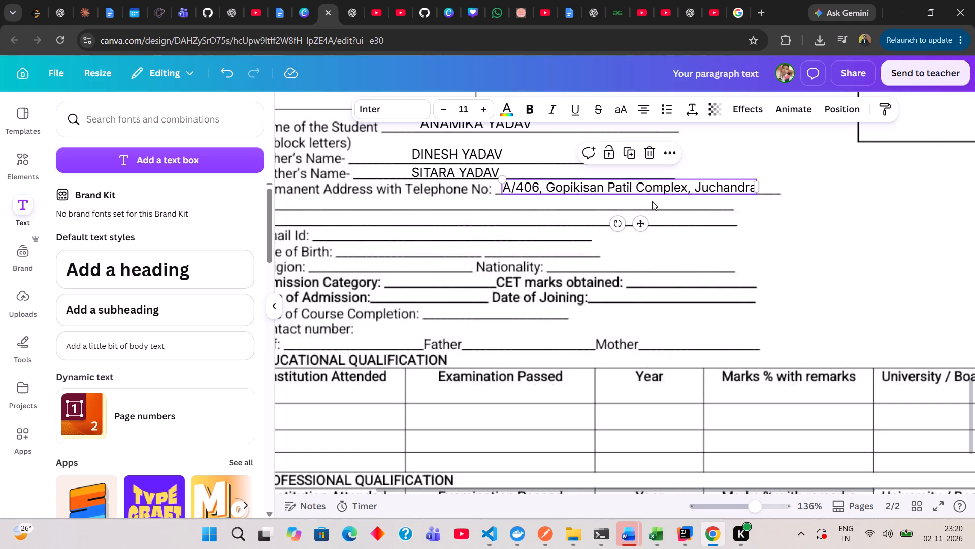
# Duplicate the address text box and place the copy at the start of the second address line.
pyautogui.hotkey('ctrl', 'd')
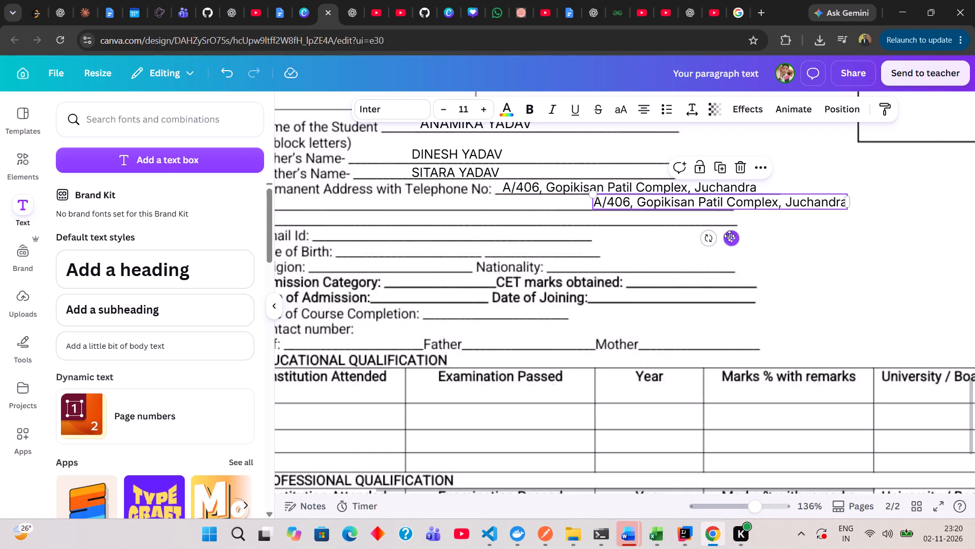
pyautogui.moveTo(729, 237); pyautogui.dragTo(510, 235)
pyautogui.hscroll(2, 394, 282)
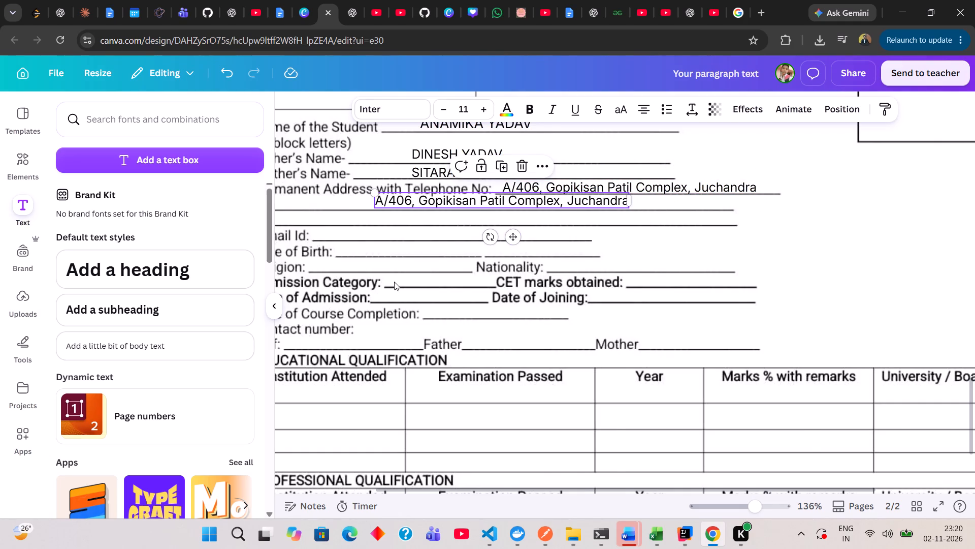
pyautogui.hscroll(2, 394, 282)
pyautogui.moveTo(646, 235); pyautogui.dragTo(609, 242)
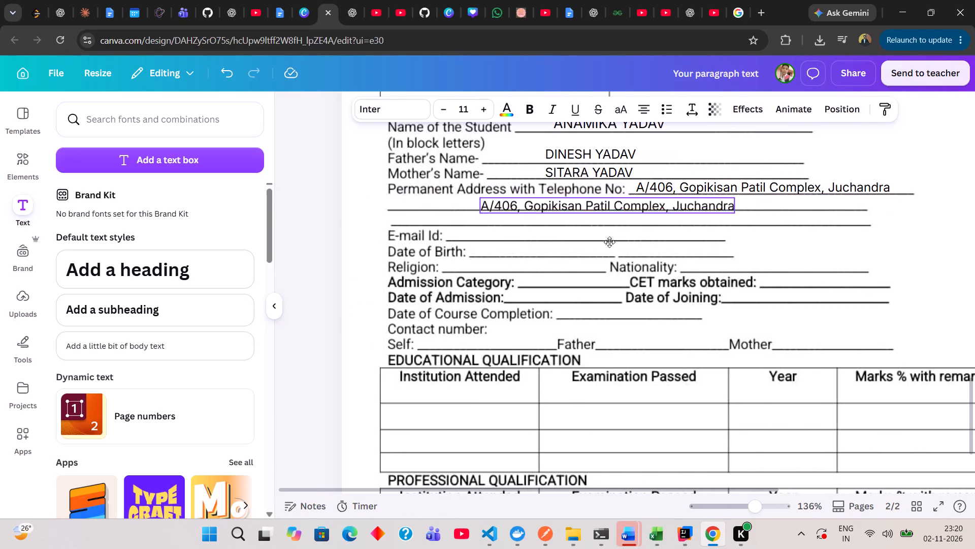
pyautogui.moveTo(609, 242); pyautogui.dragTo(531, 237)
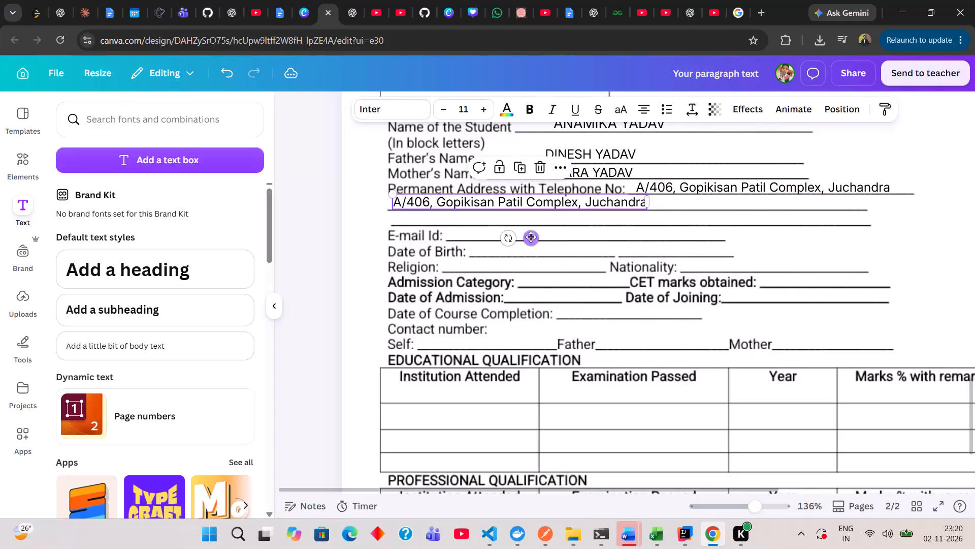
# Replace the copied text on the second address line with the continuation of the student's postal address.
pyautogui.doubleClick(564, 204)
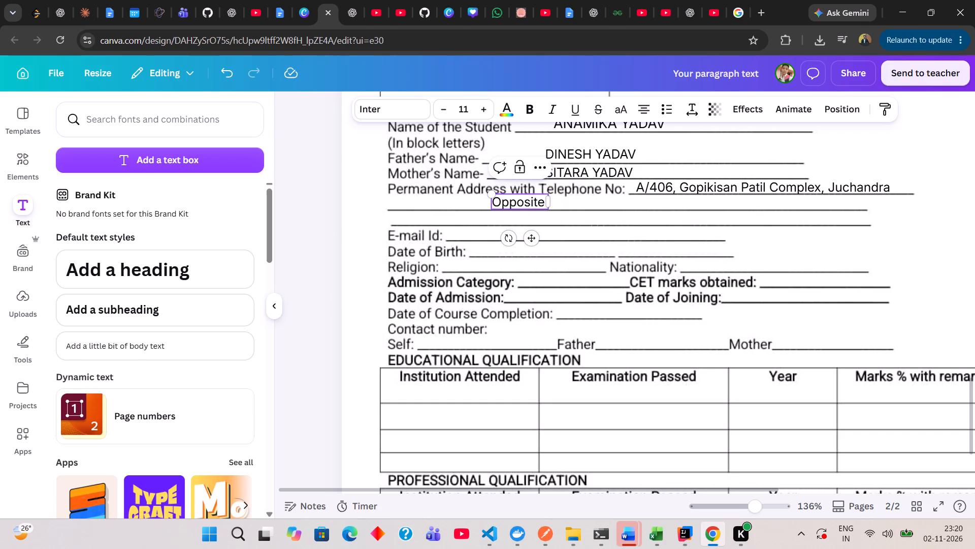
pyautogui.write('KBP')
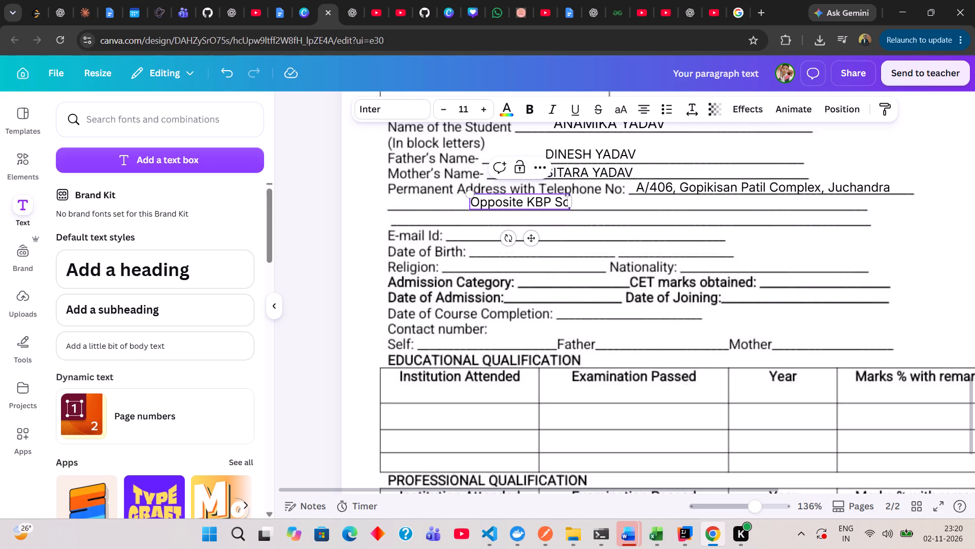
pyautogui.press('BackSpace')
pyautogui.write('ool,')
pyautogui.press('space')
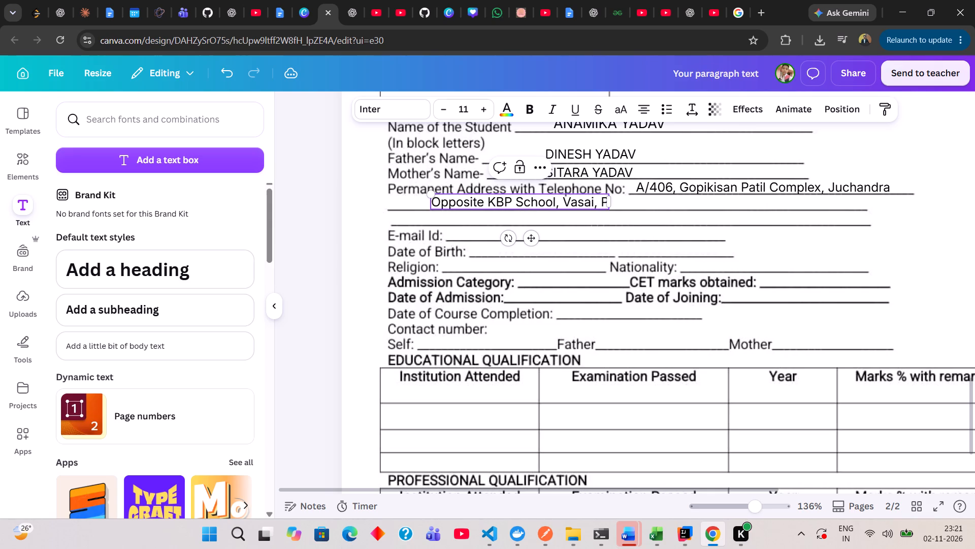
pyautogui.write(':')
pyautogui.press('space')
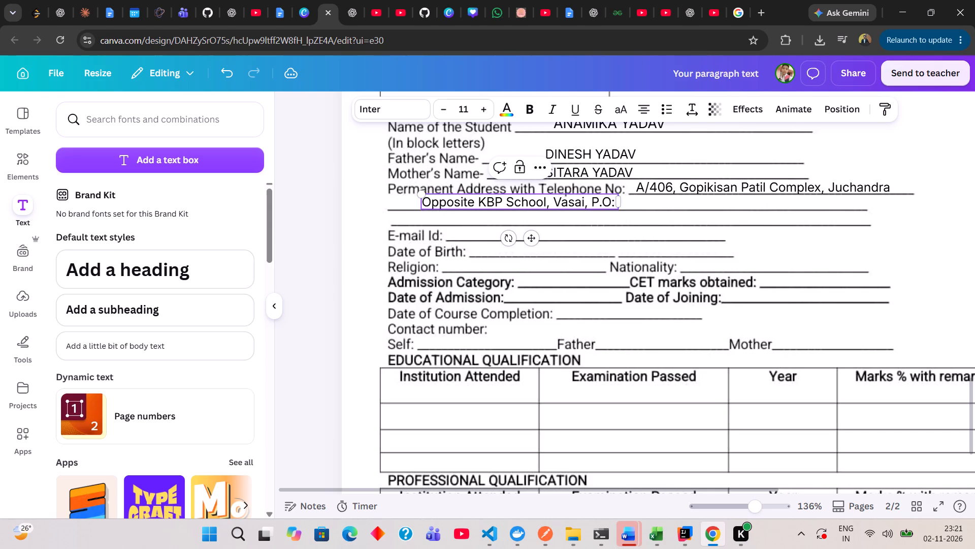
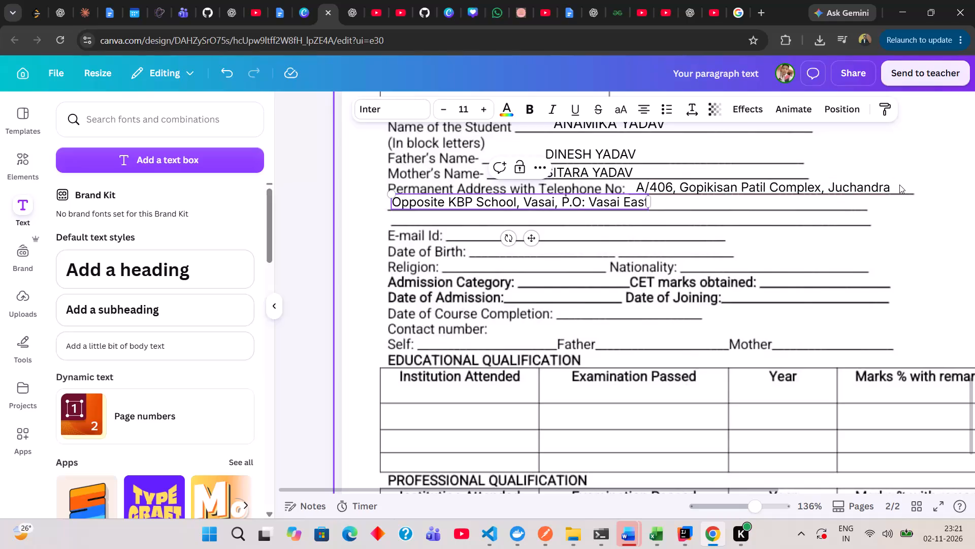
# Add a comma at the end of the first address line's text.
pyautogui.click(889, 189)
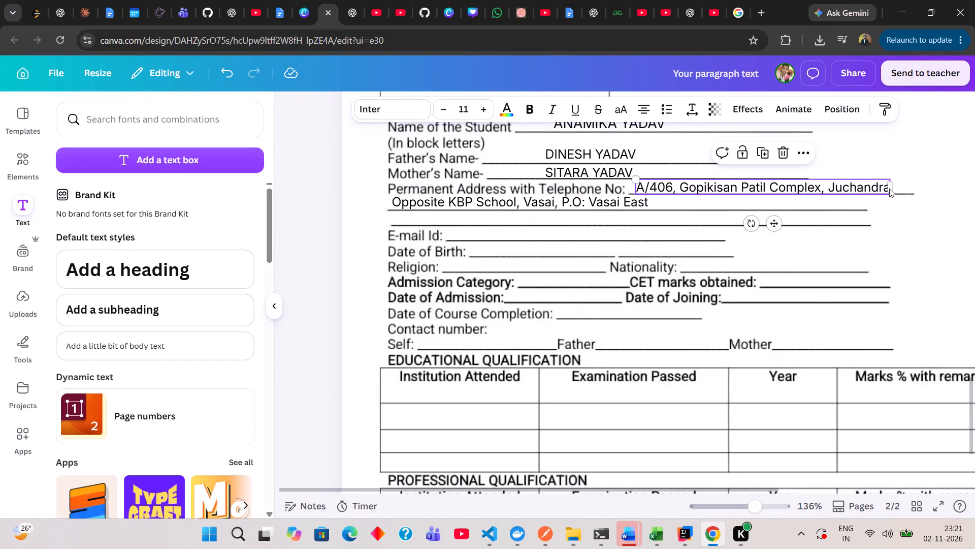
pyautogui.click(889, 189)
pyautogui.click(885, 190)
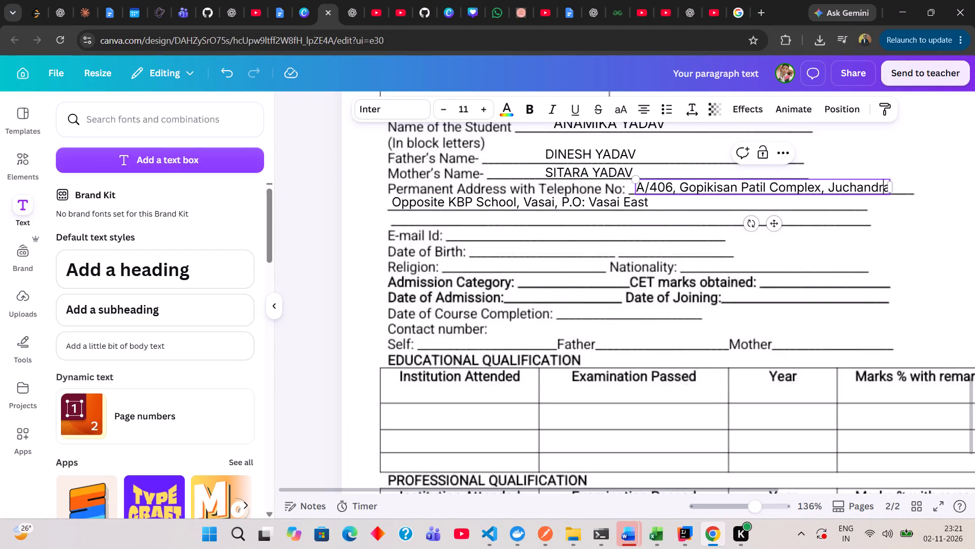
pyautogui.press('Right')
pyautogui.press(',')
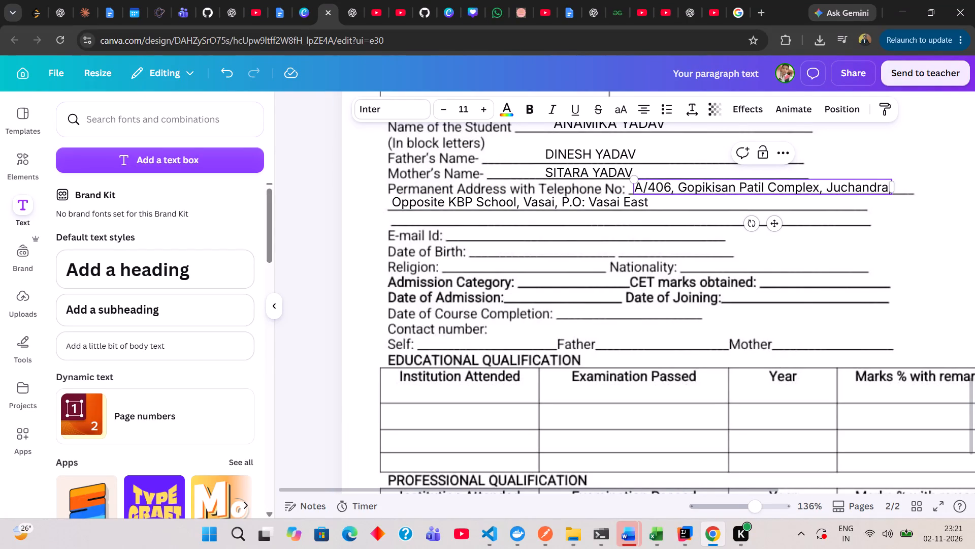
pyautogui.click(917, 226)
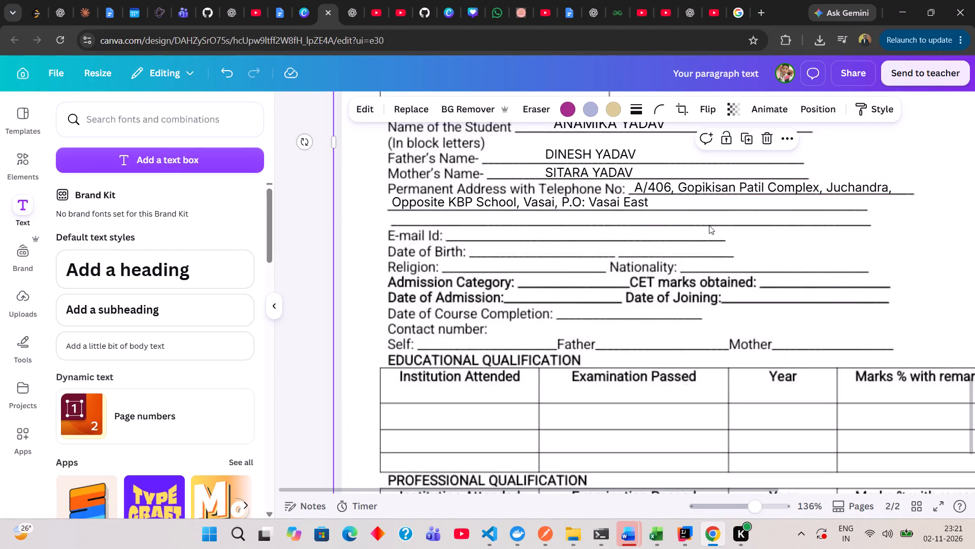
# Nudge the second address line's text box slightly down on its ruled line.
pyautogui.click(647, 203)
pyautogui.press('Down')
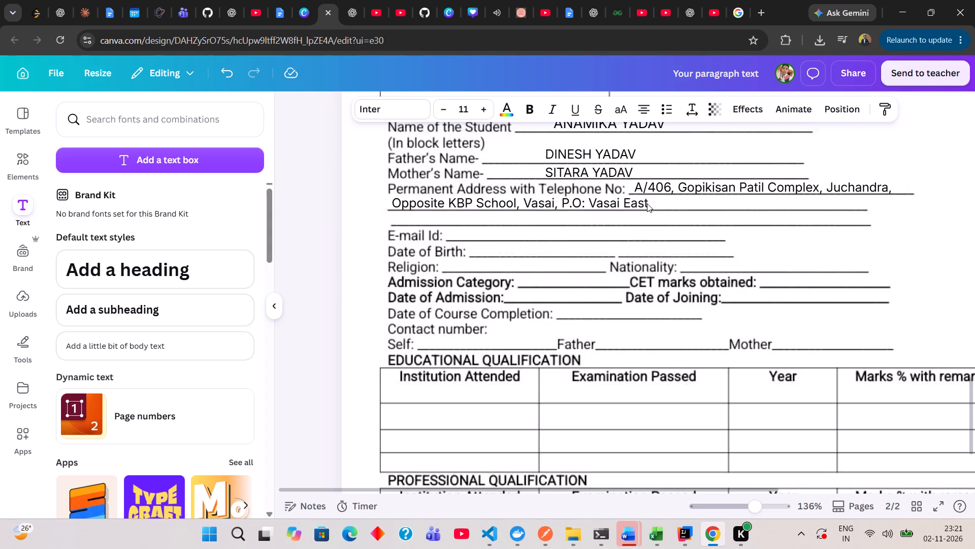
# Append the rest of the post office name and the district to the end of the second address line's text.
pyautogui.doubleClick(643, 203)
pyautogui.click(643, 203)
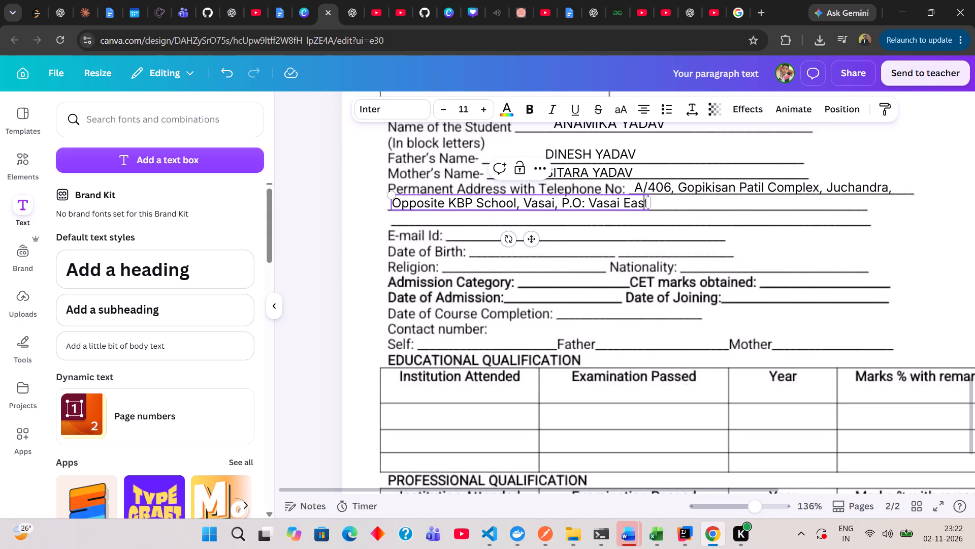
pyautogui.press('Right')
pyautogui.press('space')
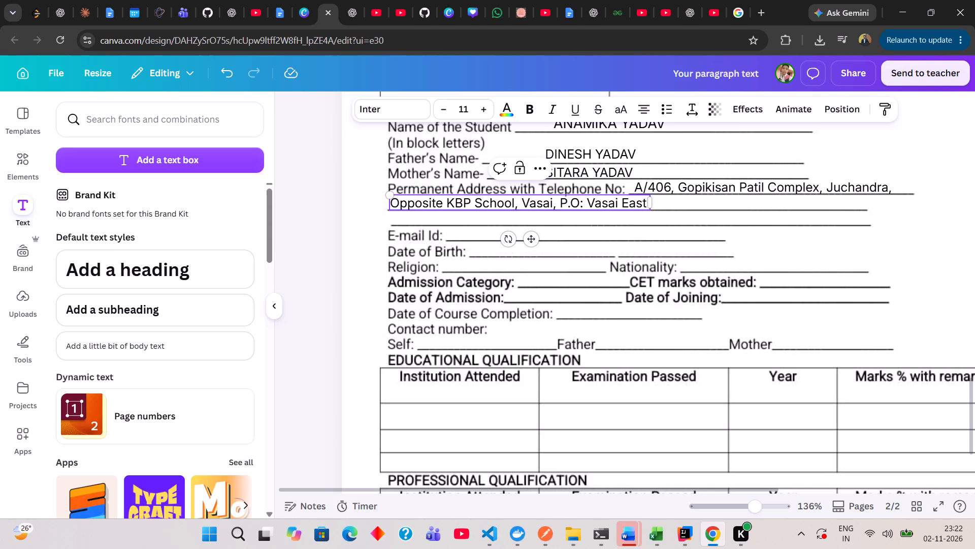
pyautogui.write(',')
pyautogui.press('space')
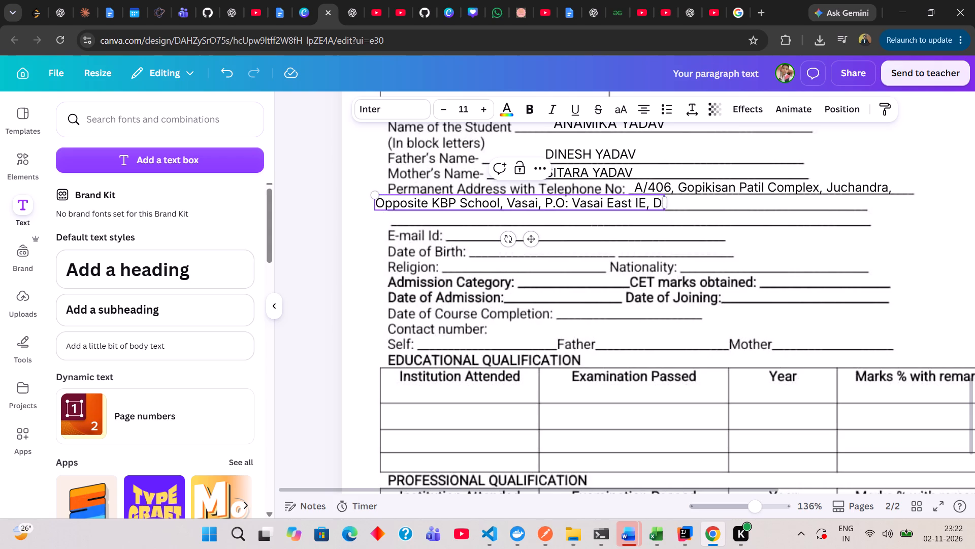
pyautogui.write('rict:')
pyautogui.press('space')
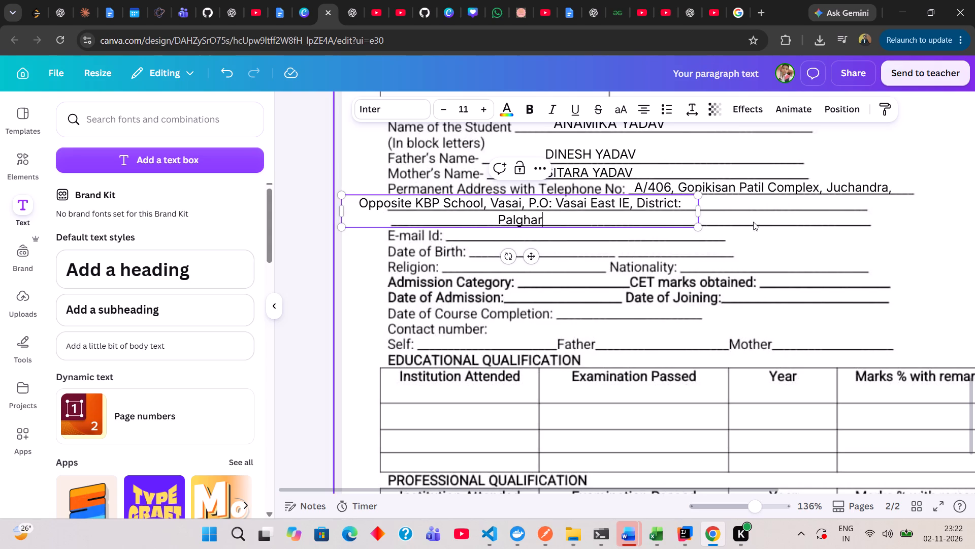
# Widen the second address text box to about 465 so its text fits on a single line.
pyautogui.moveTo(698, 210); pyautogui.dragTo(742, 210)
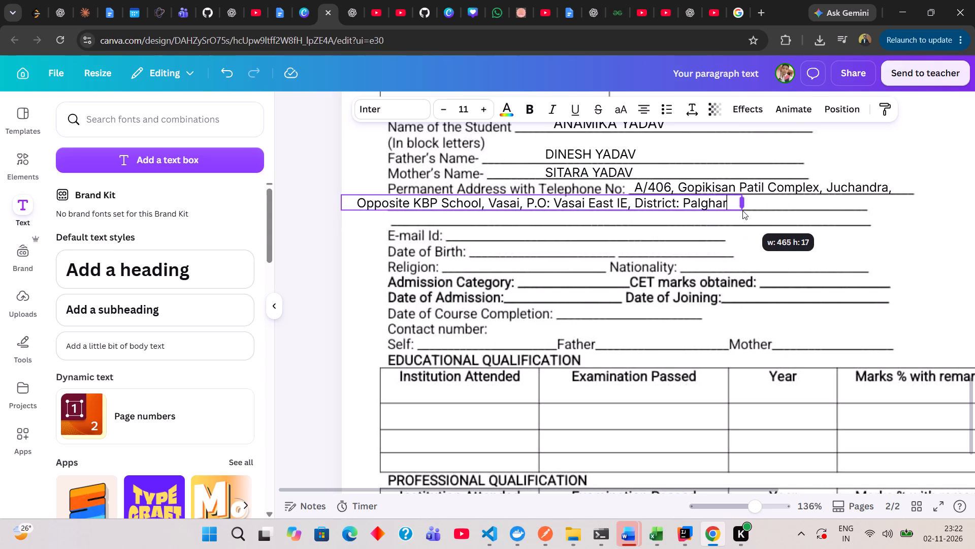
pyautogui.moveTo(742, 210); pyautogui.dragTo(742, 210)
# Shift the second address text box right in large nudges so its text begins just inside the start of the ruled line.
pyautogui.moveTo(607, 206); pyautogui.dragTo(632, 208)
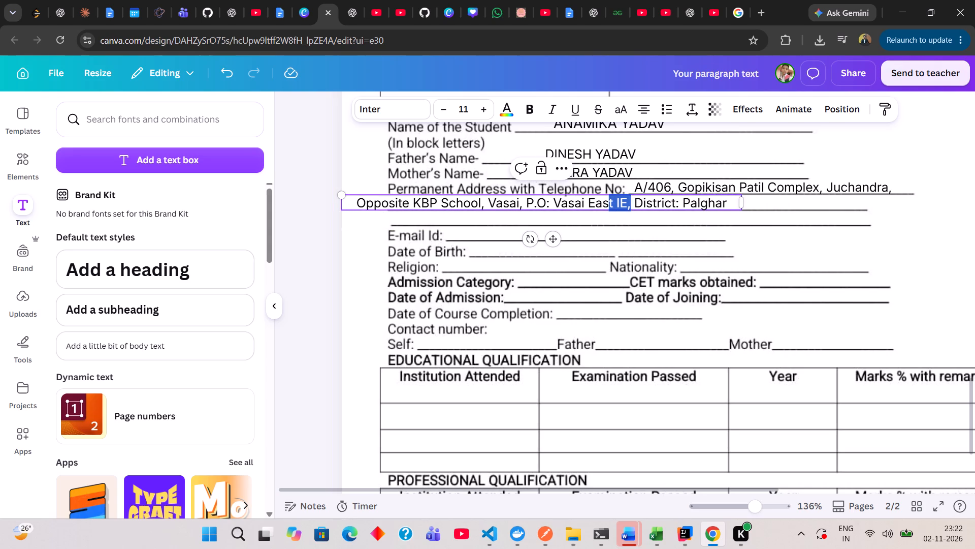
pyautogui.moveTo(632, 208); pyautogui.dragTo(638, 208)
pyautogui.click(663, 231)
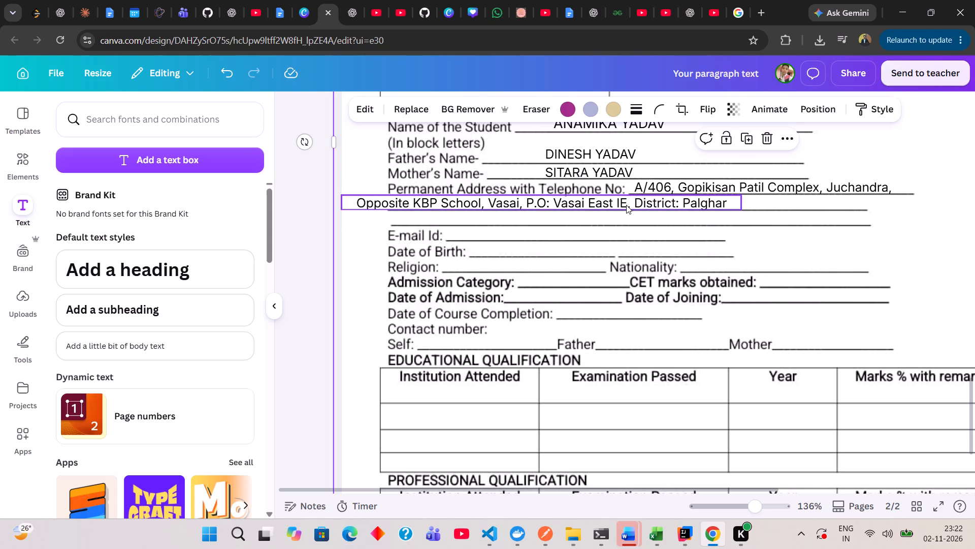
pyautogui.click(626, 205)
pyautogui.hotkey('shift', 'Right')
pyautogui.hotkey('shift', 'Right')
pyautogui.hotkey('shift', 'Right')
pyautogui.hotkey('shift', 'Right')
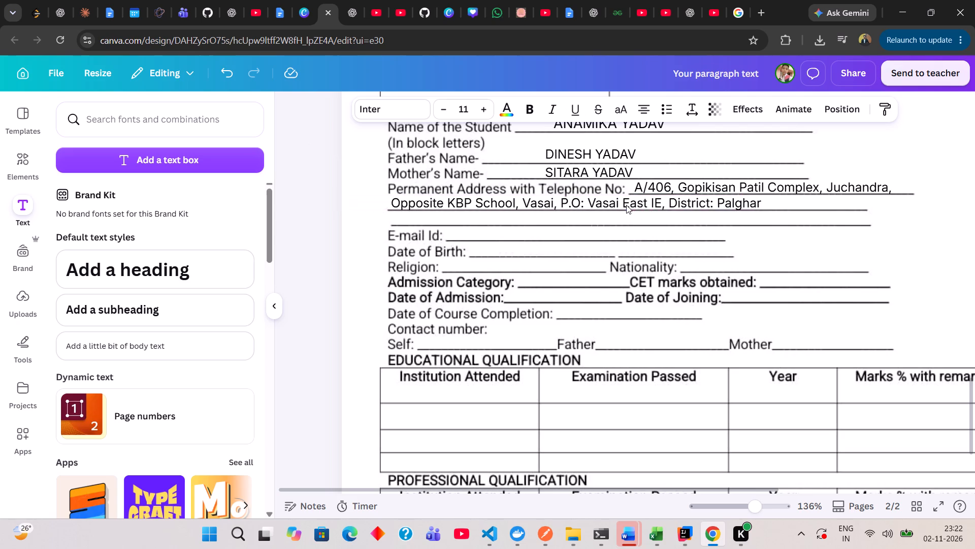
pyautogui.hotkey('shift', 'Right')
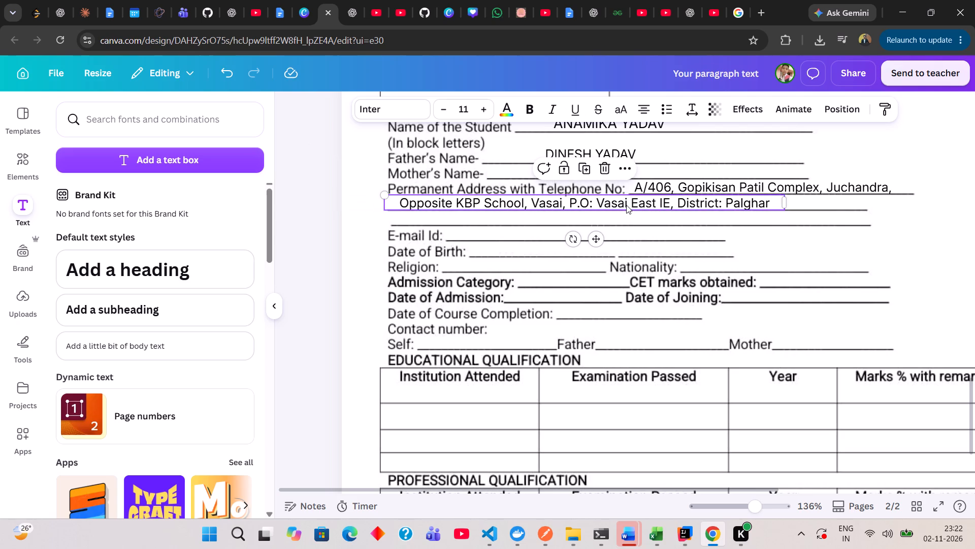
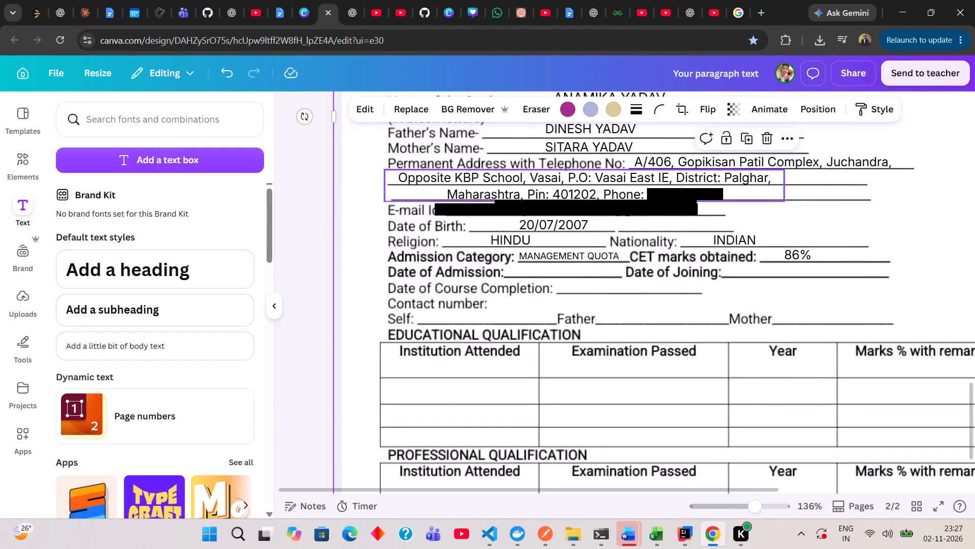
# Duplicate the INDIAN nationality text box and place the copy on the Self contact number line.
pyautogui.click(734, 240)
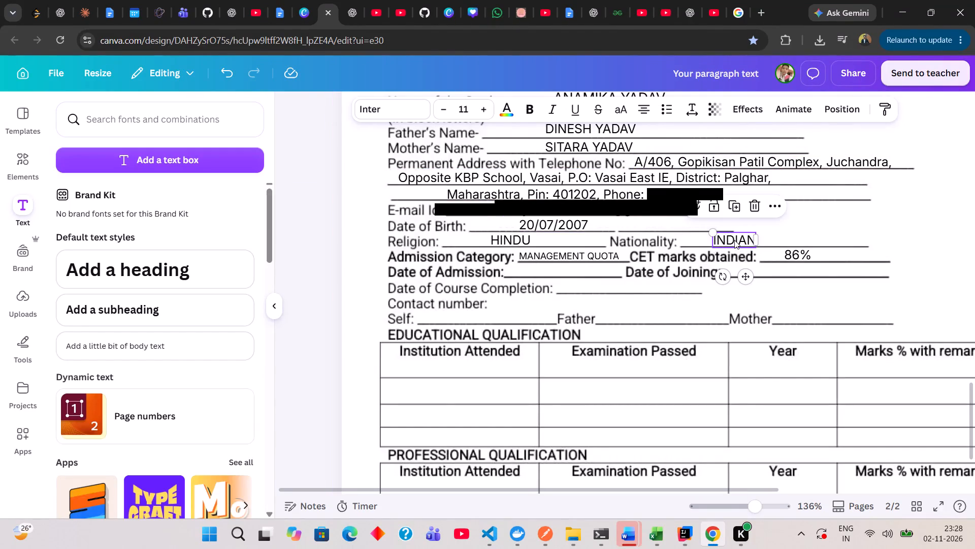
pyautogui.hotkey('ctrl', 'd')
pyautogui.moveTo(761, 290); pyautogui.dragTo(679, 321)
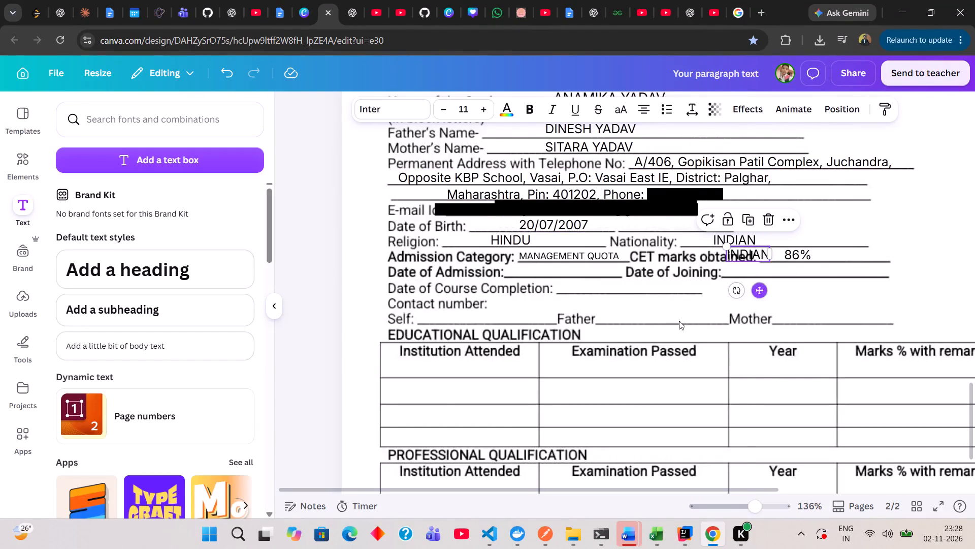
pyautogui.moveTo(679, 321); pyautogui.dragTo(467, 353)
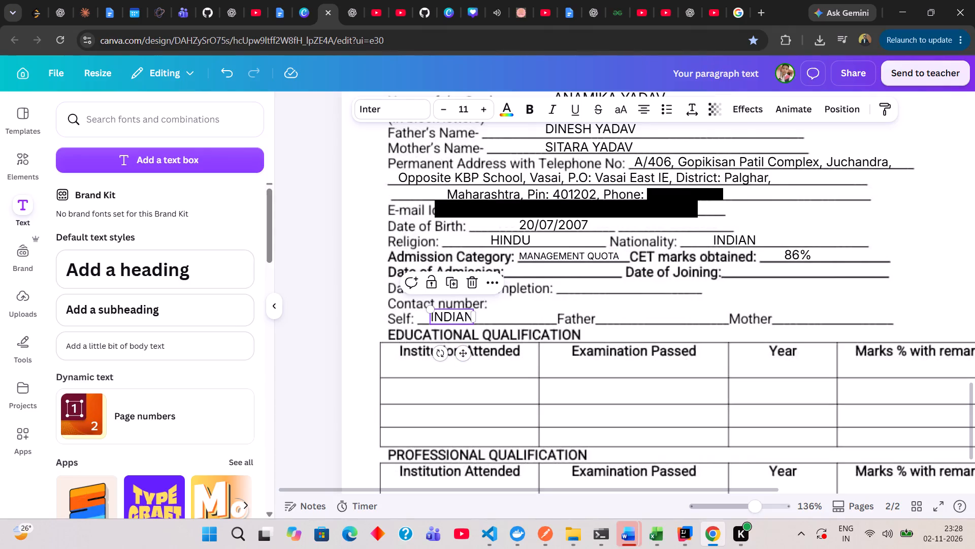
# Copy the phone number from the address text and replace the text on the Self contact number line with it.
pyautogui.click(659, 194)
pyautogui.click(734, 194)
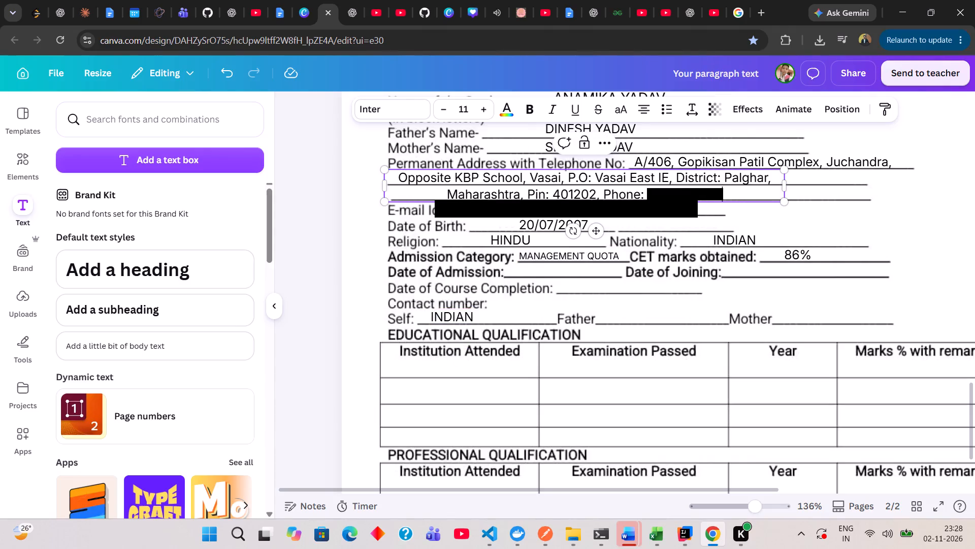
pyautogui.moveTo(734, 194); pyautogui.dragTo(650, 194)
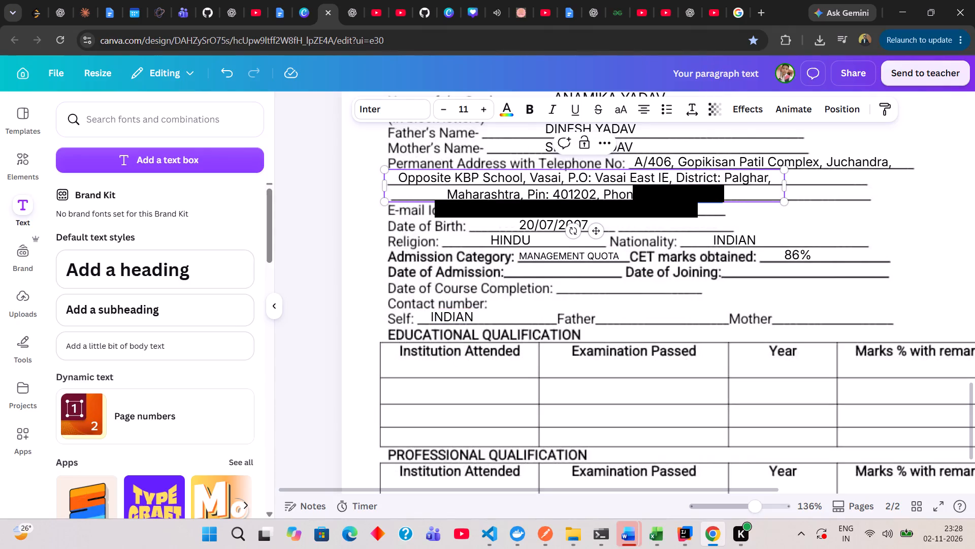
pyautogui.moveTo(650, 194); pyautogui.dragTo(651, 194)
pyautogui.hotkey('ctrl', 'c')
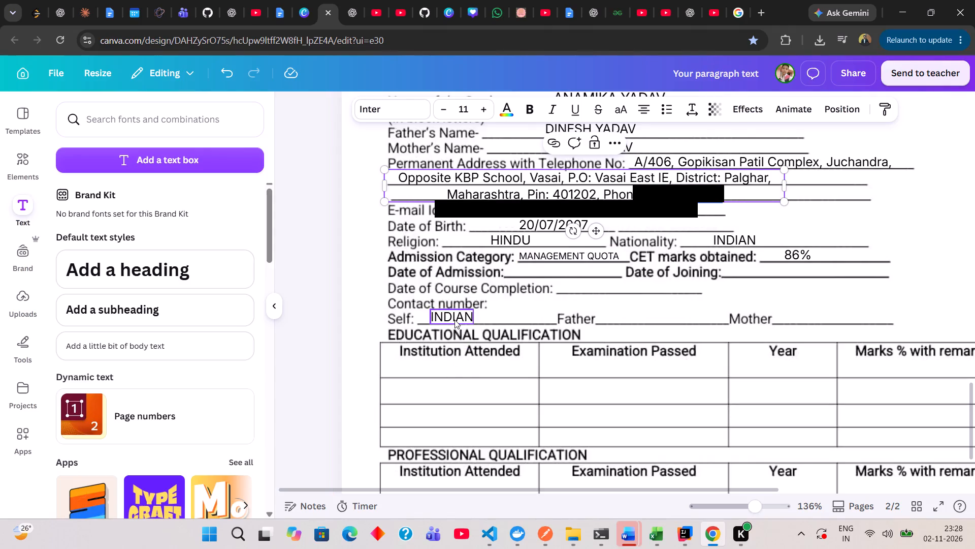
pyautogui.doubleClick(454, 318)
pyautogui.hotkey('ctrl', 'v')
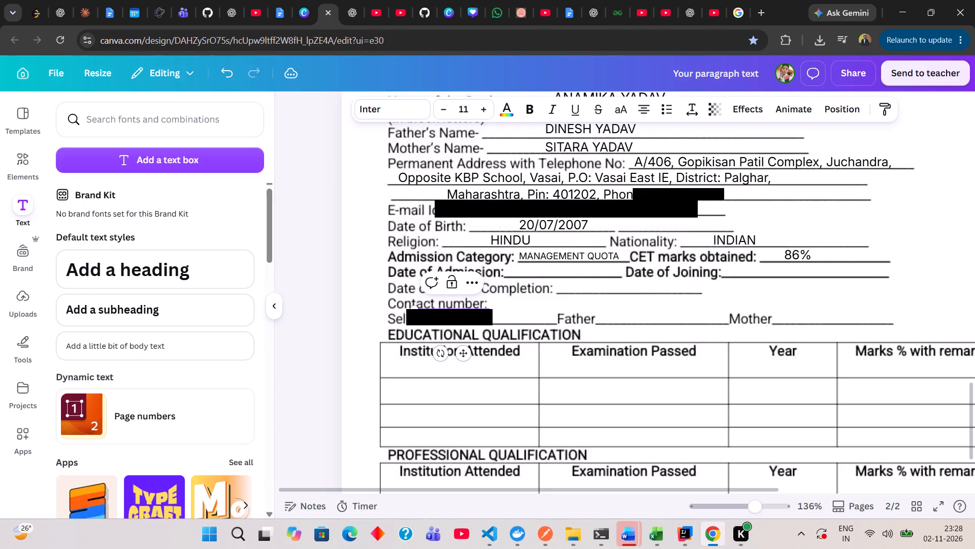
# Move the Self phone number text box along its ruled line, clear of the Self label, and nudge it slightly up.
pyautogui.moveTo(464, 350); pyautogui.dragTo(484, 350)
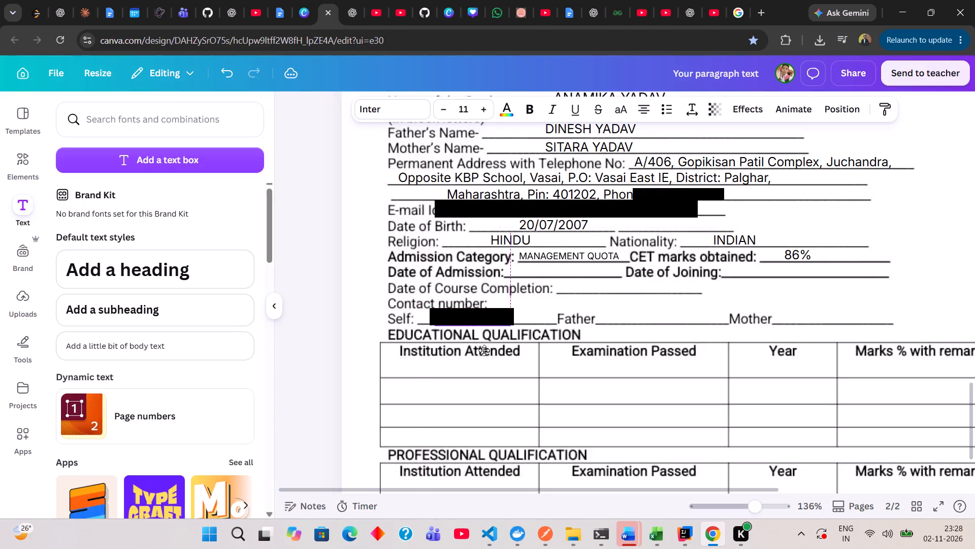
pyautogui.moveTo(484, 350); pyautogui.dragTo(486, 351)
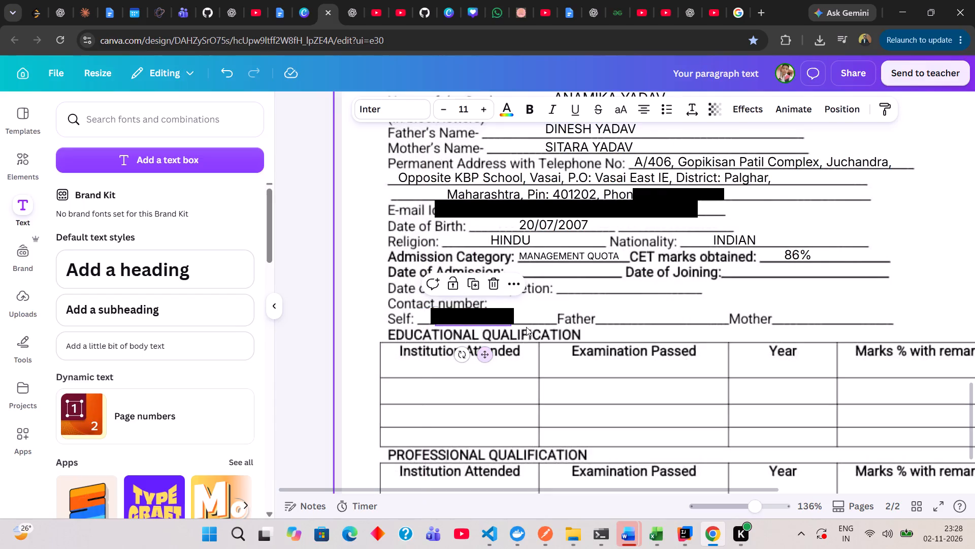
pyautogui.click(540, 313)
pyautogui.click(503, 313)
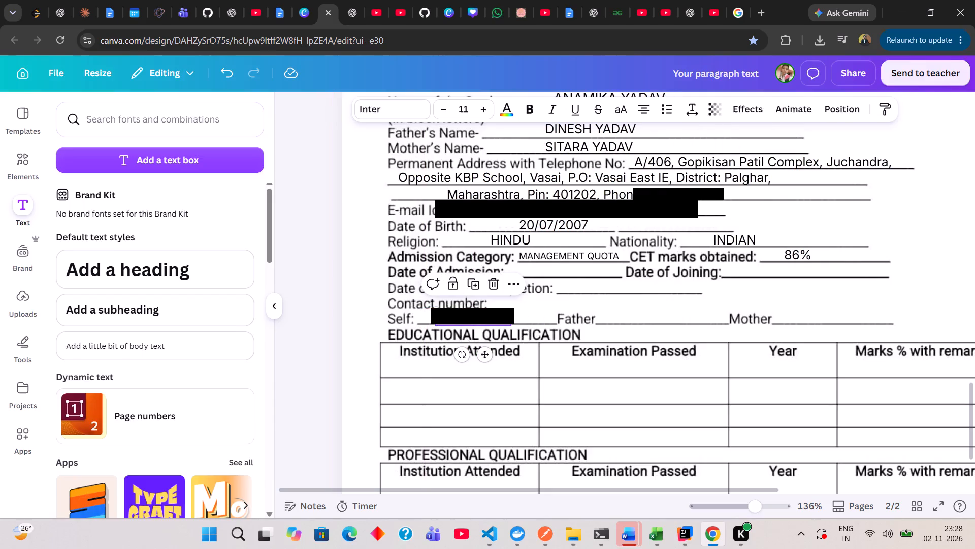
pyautogui.press('Up')
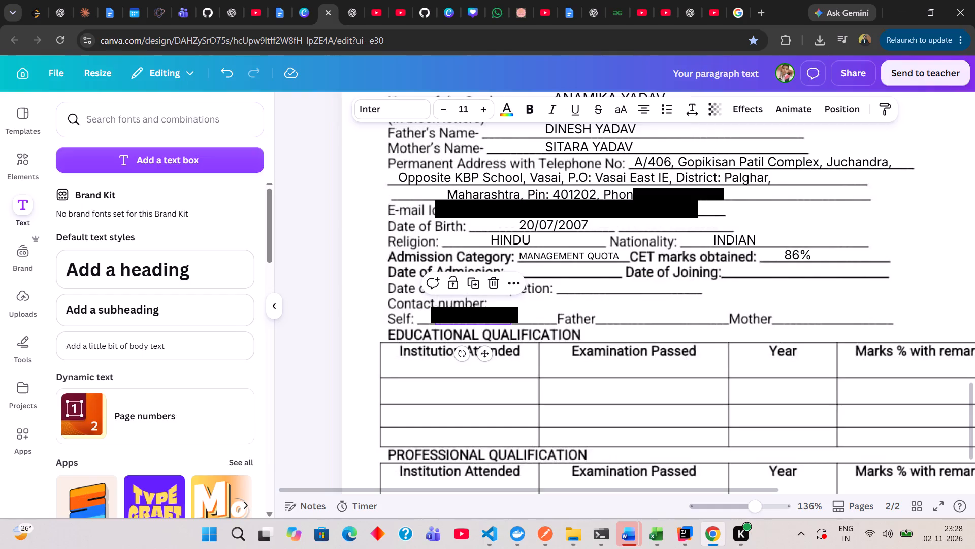
# Duplicate the Self phone number text box.
pyautogui.hotkey('ctrl', 'd')
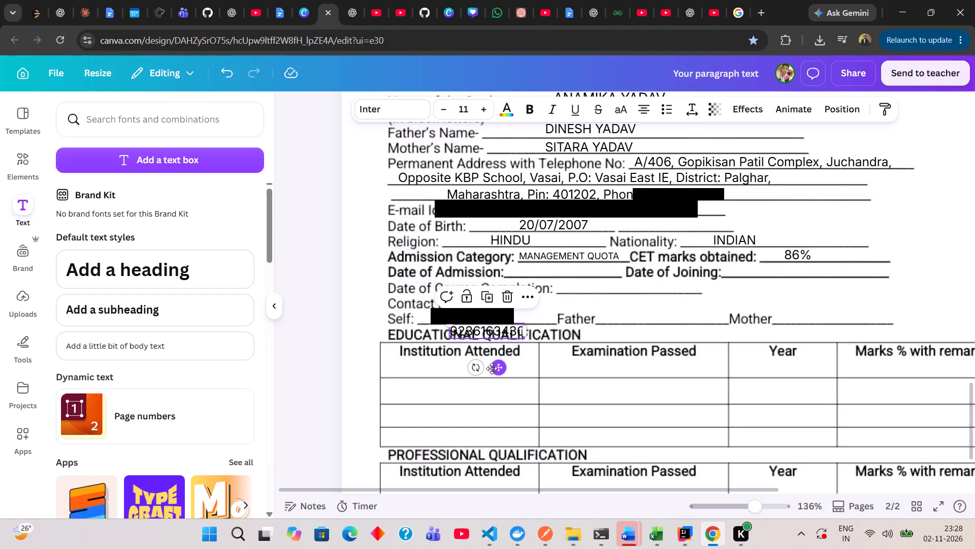
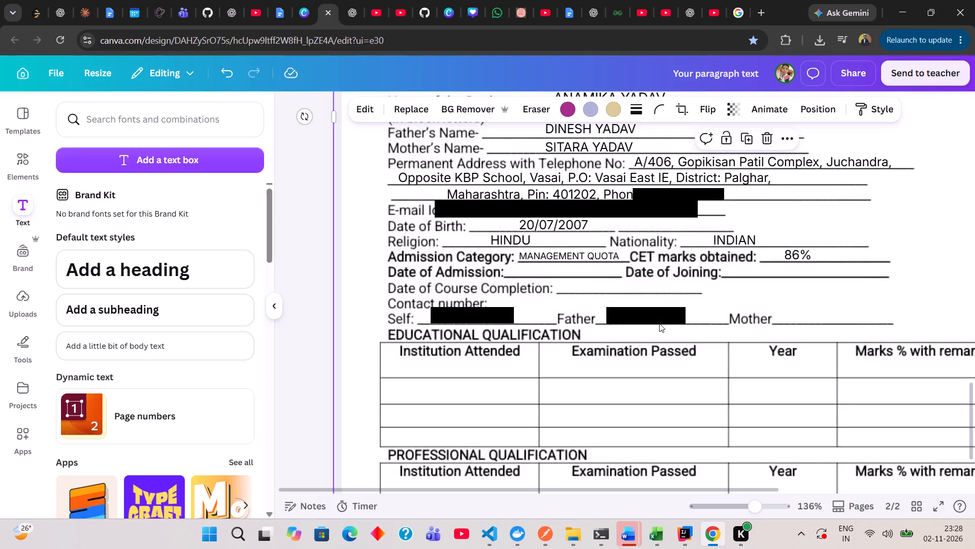
# Duplicate the Father phone number text box onto the Mother contact line and replace its text with the mother's phone number.
pyautogui.click(658, 320)
pyautogui.hotkey('ctrl', 'd')
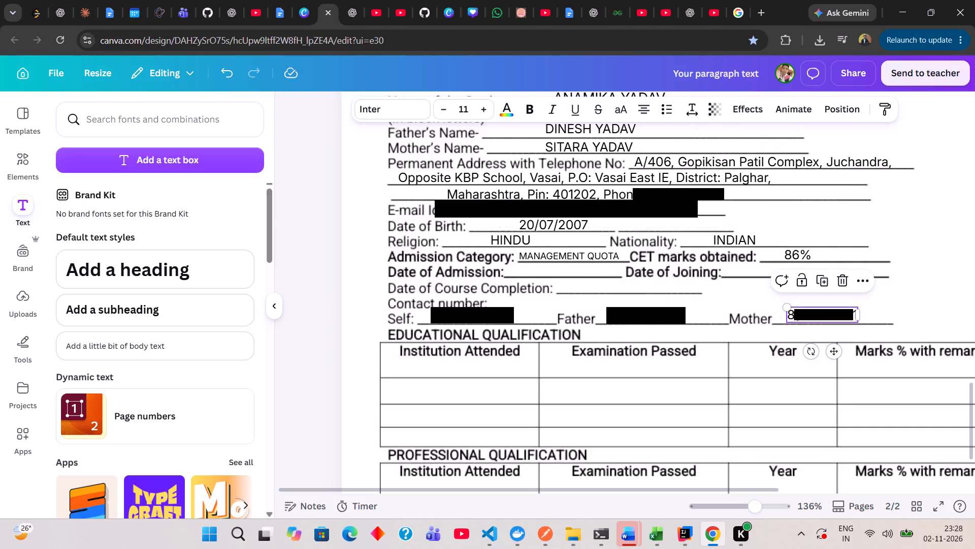
pyautogui.doubleClick(825, 311)
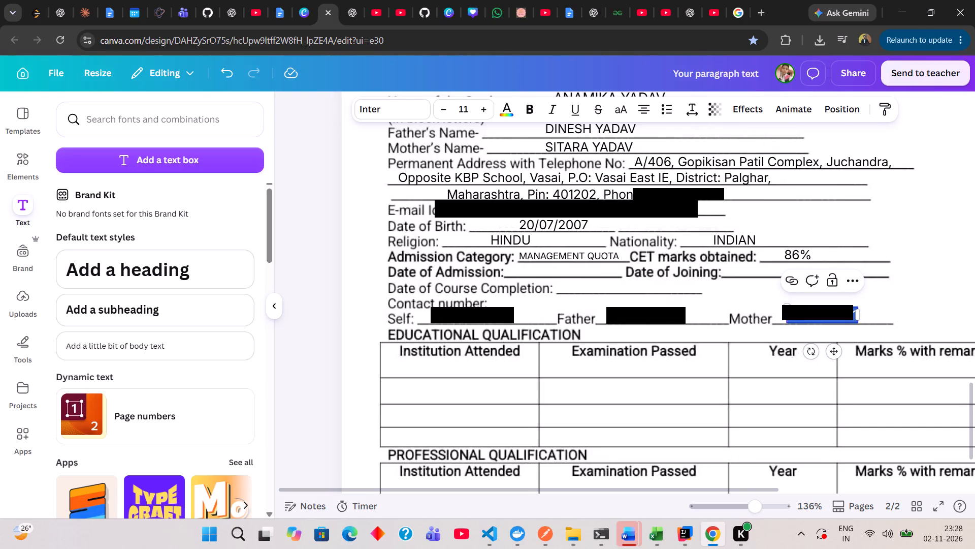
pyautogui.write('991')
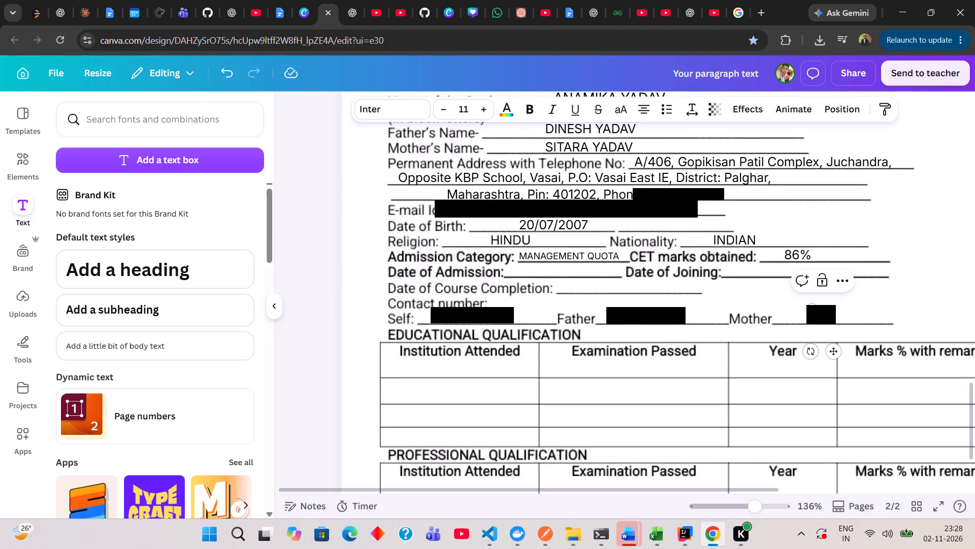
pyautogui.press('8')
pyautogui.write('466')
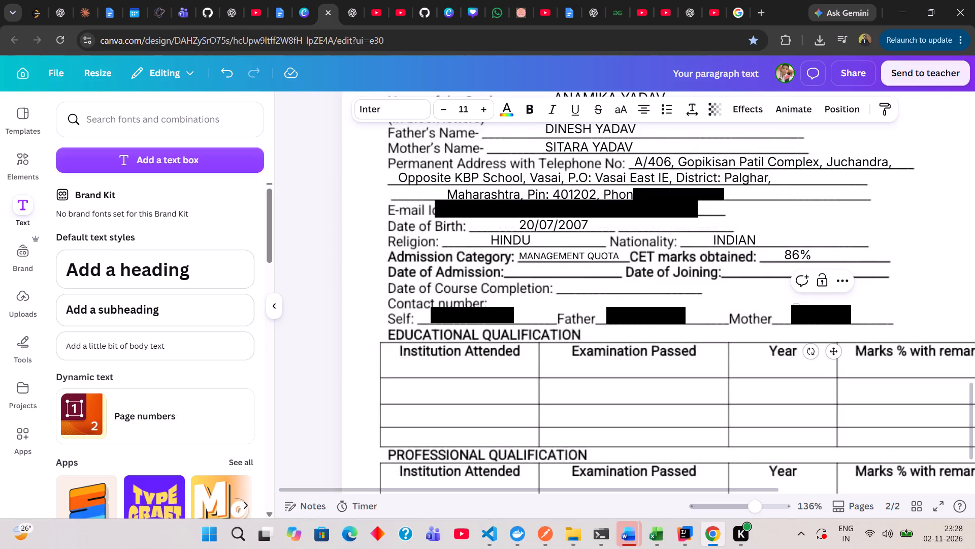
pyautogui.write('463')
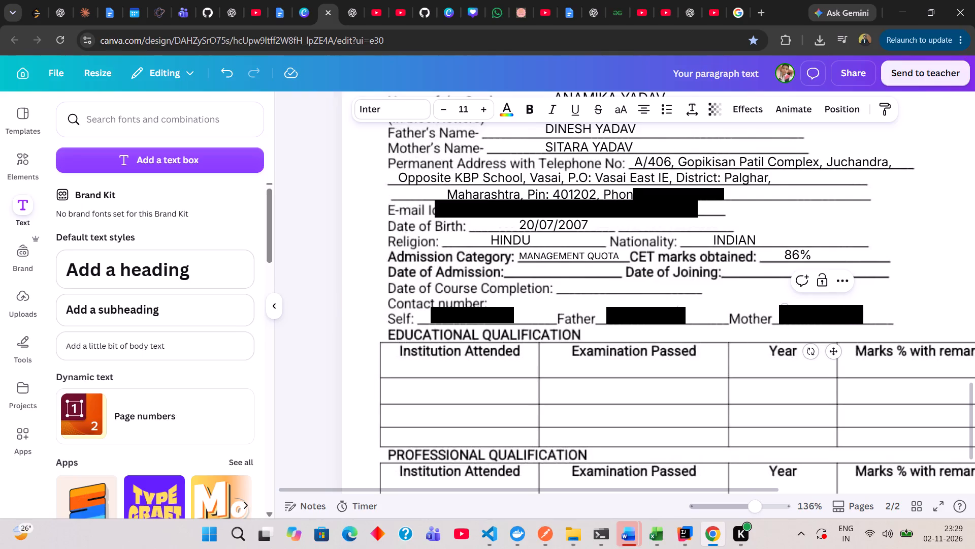
# Duplicate the Father phone number text box and place the copy in the first empty Institution Attended cell under Educational Qualification.
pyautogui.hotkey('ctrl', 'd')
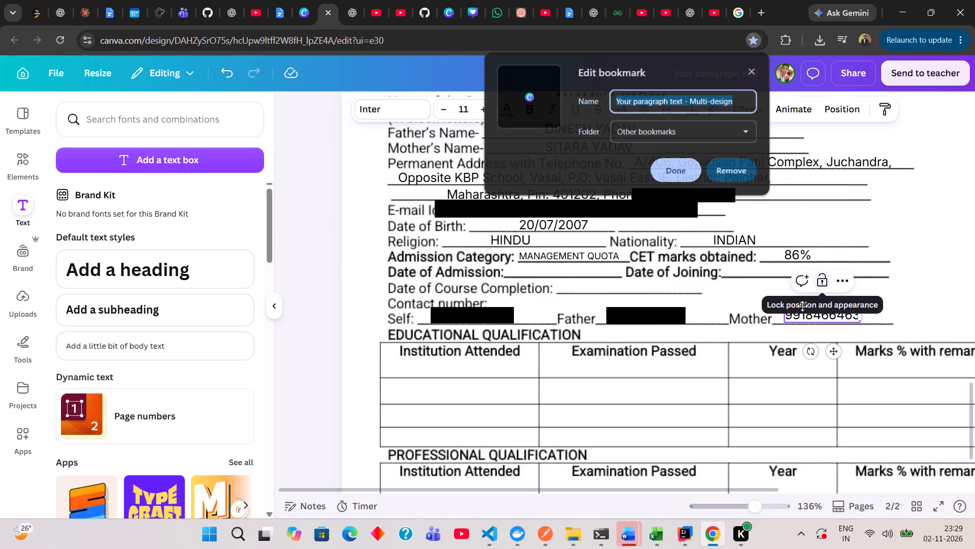
pyautogui.click(759, 340)
pyautogui.click(668, 311)
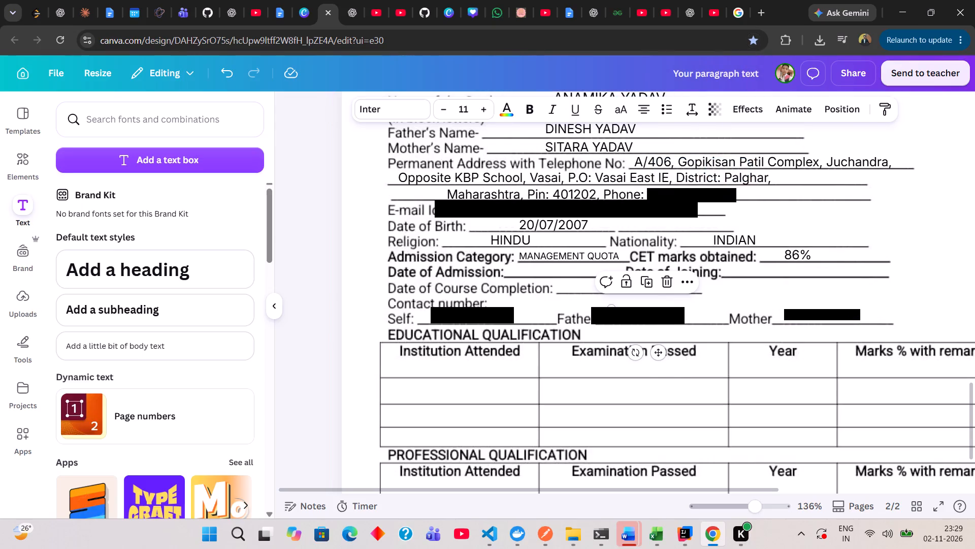
pyautogui.hotkey('ctrl', 'd')
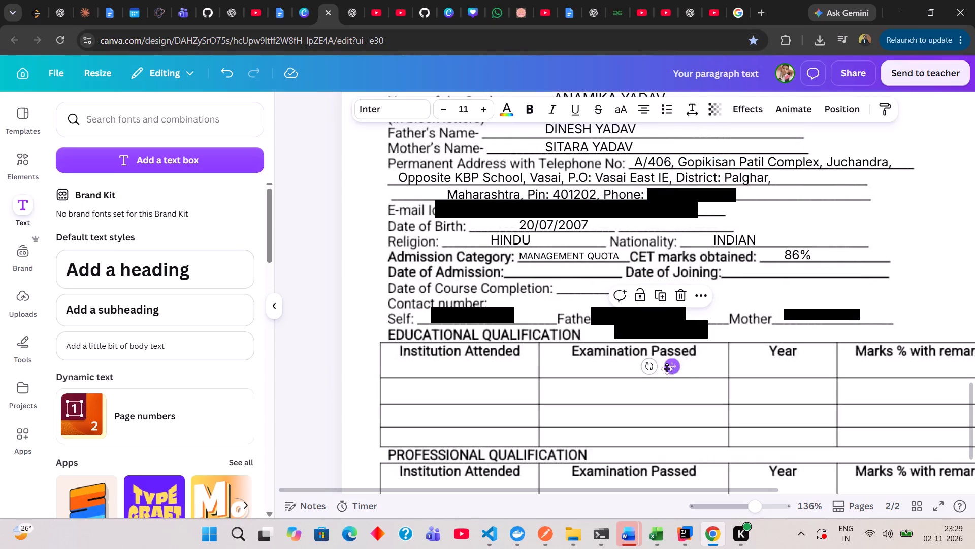
pyautogui.moveTo(666, 368); pyautogui.dragTo(442, 426)
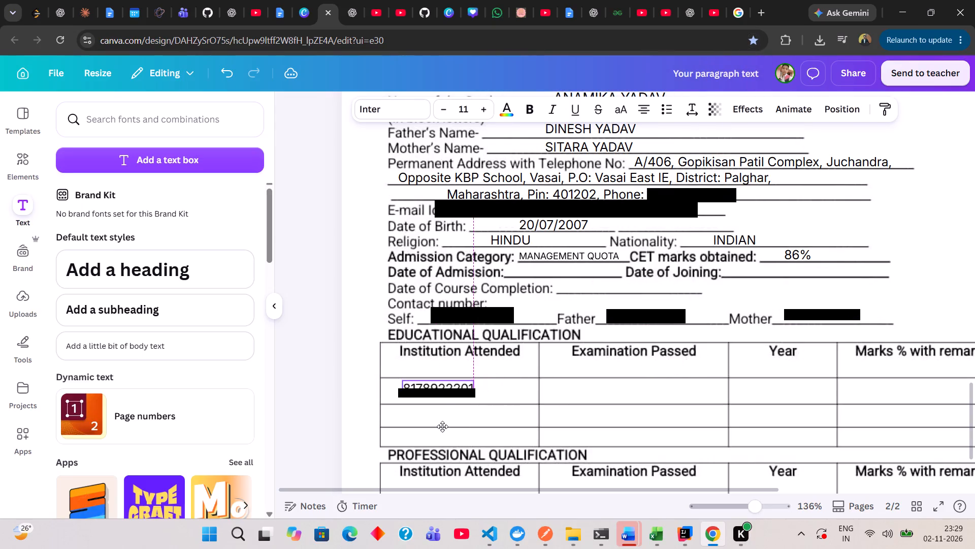
pyautogui.moveTo(442, 426); pyautogui.dragTo(433, 430)
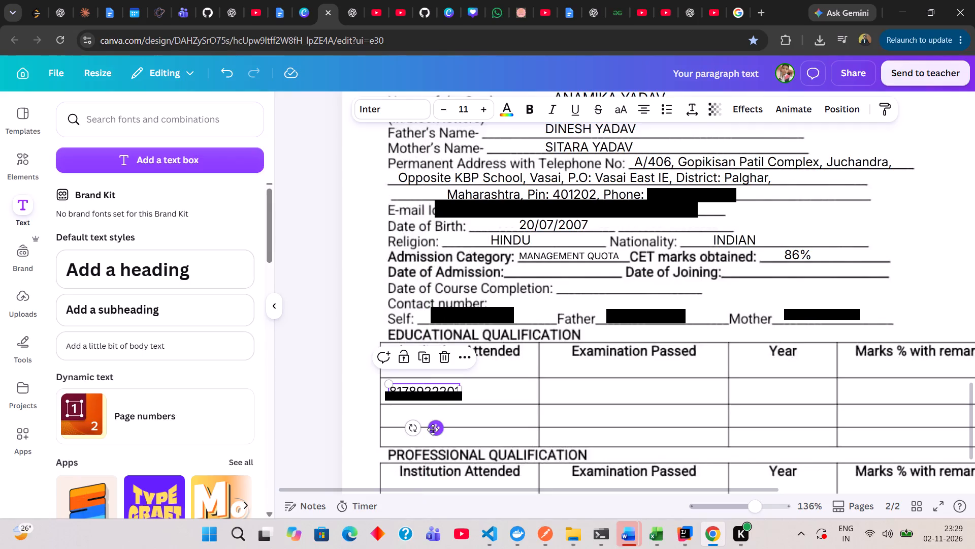
# Replace the copied number with Rio World Academy and position the text inside the first Institution Attended cell, nudging it slightly down.
pyautogui.doubleClick(424, 392)
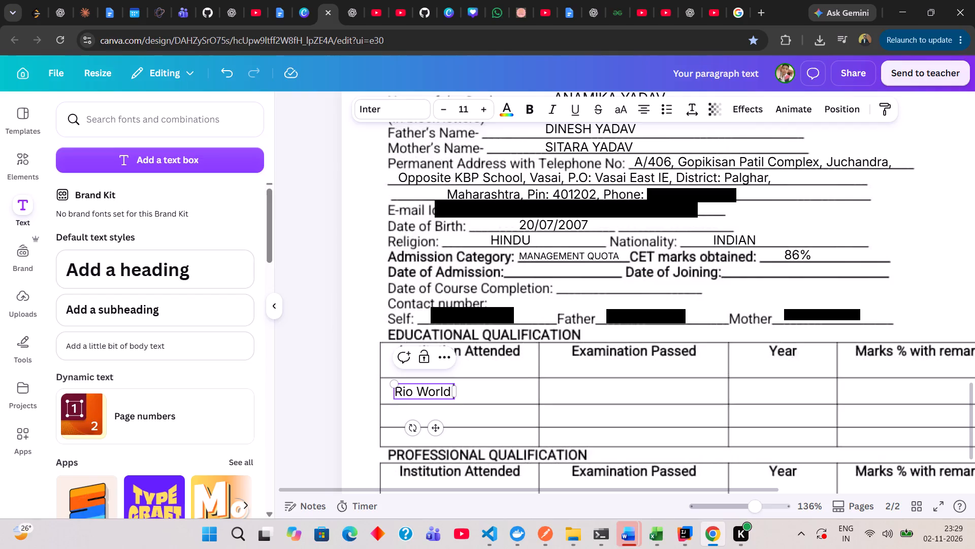
pyautogui.press('BackSpace')
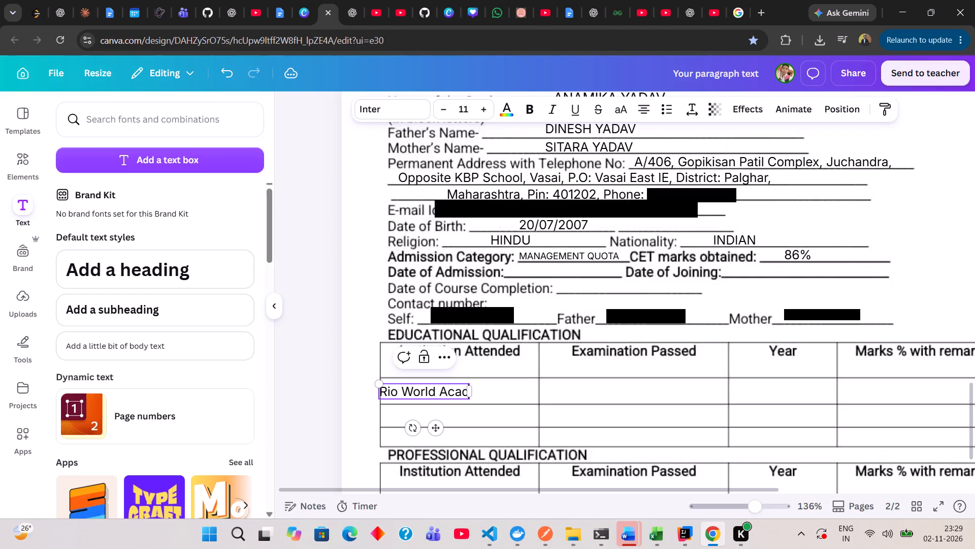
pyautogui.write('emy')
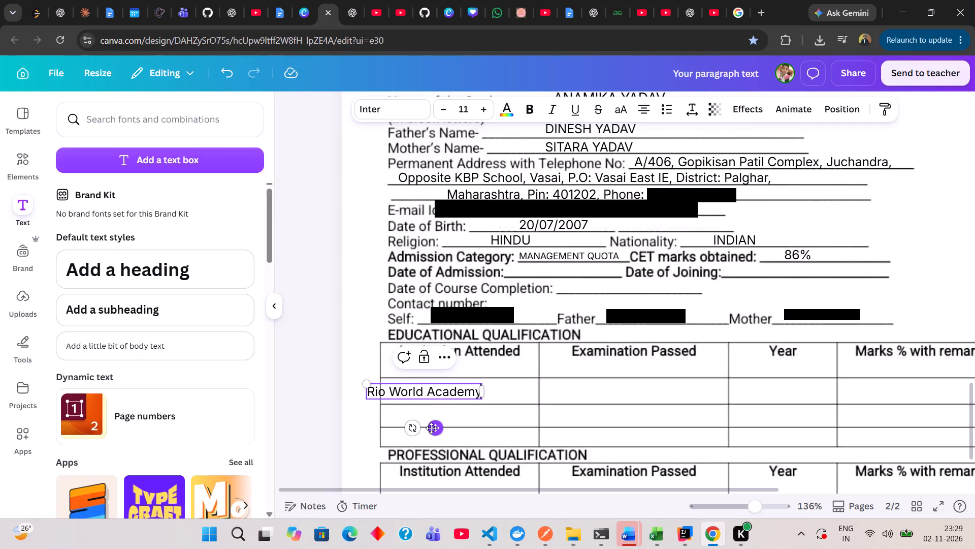
pyautogui.moveTo(432, 427); pyautogui.dragTo(459, 424)
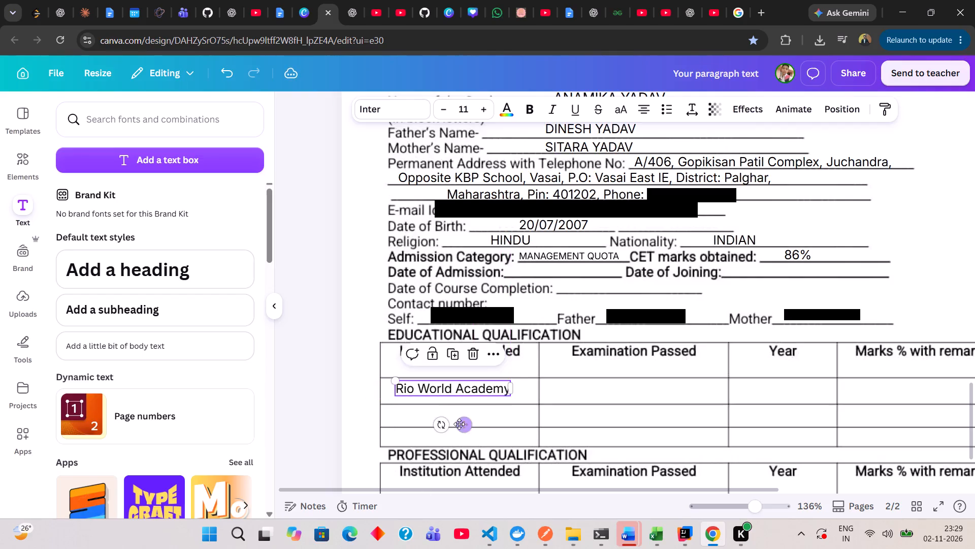
pyautogui.press('Down')
pyautogui.press('Down')
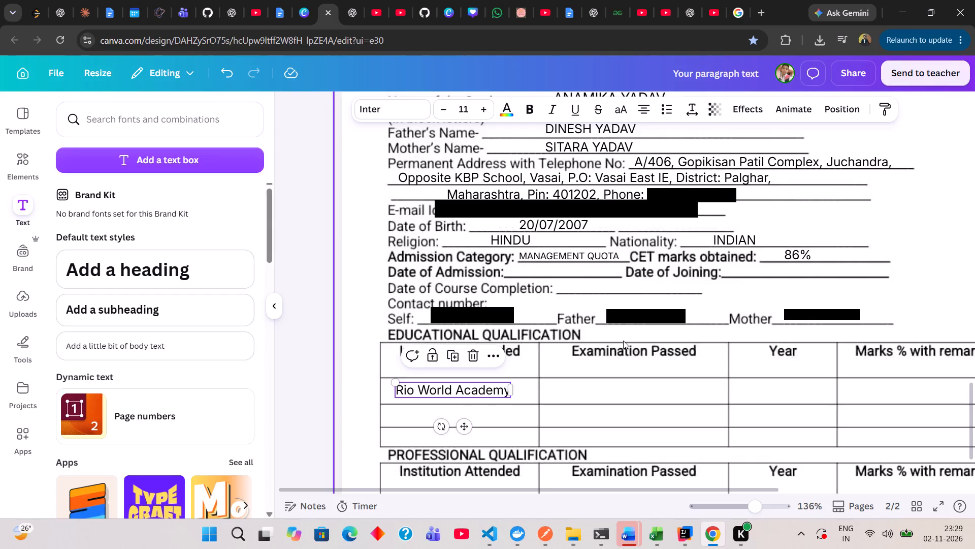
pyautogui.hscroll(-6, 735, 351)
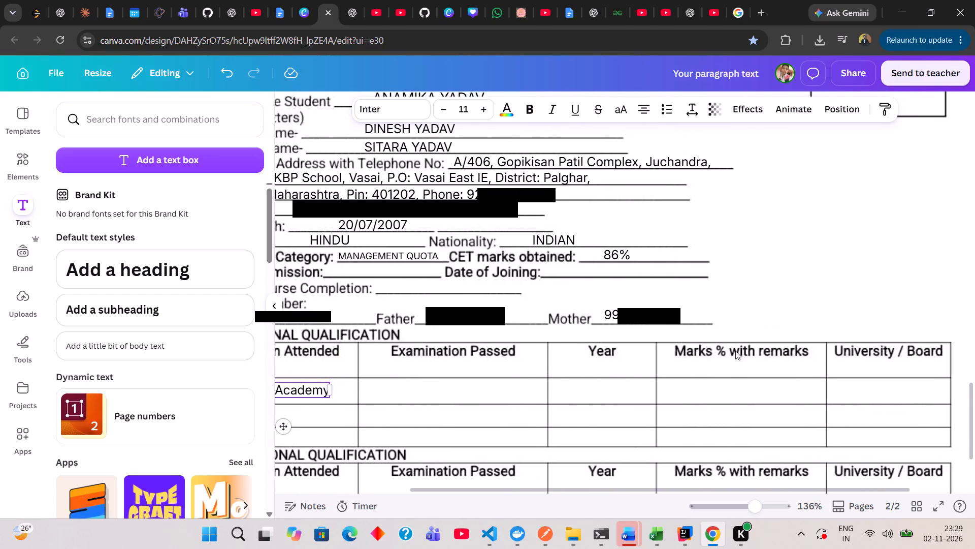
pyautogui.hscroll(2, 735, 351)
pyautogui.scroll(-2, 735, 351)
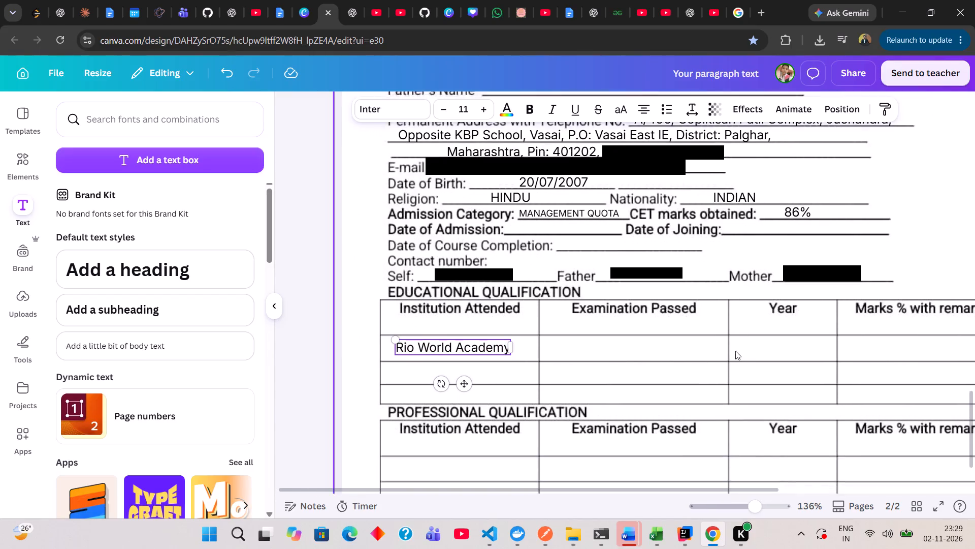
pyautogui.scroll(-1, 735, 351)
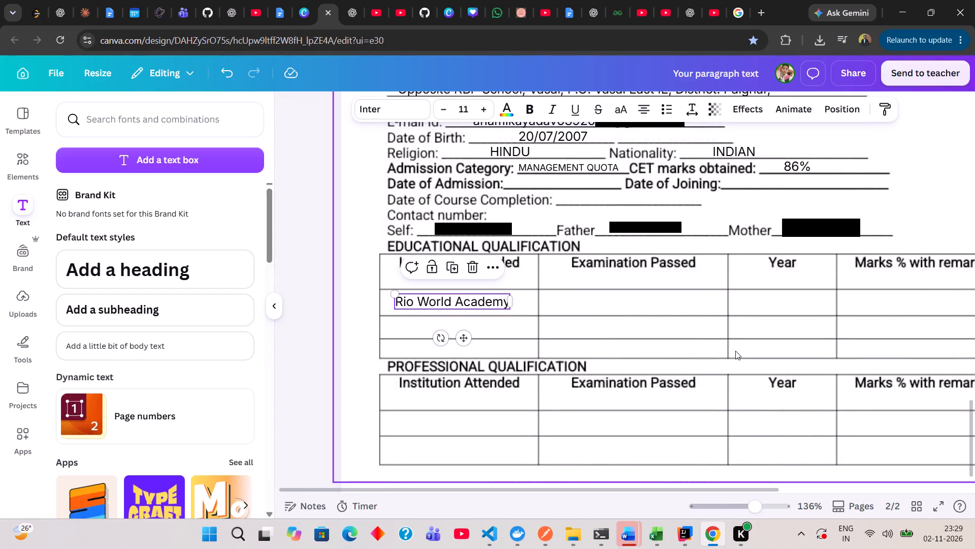
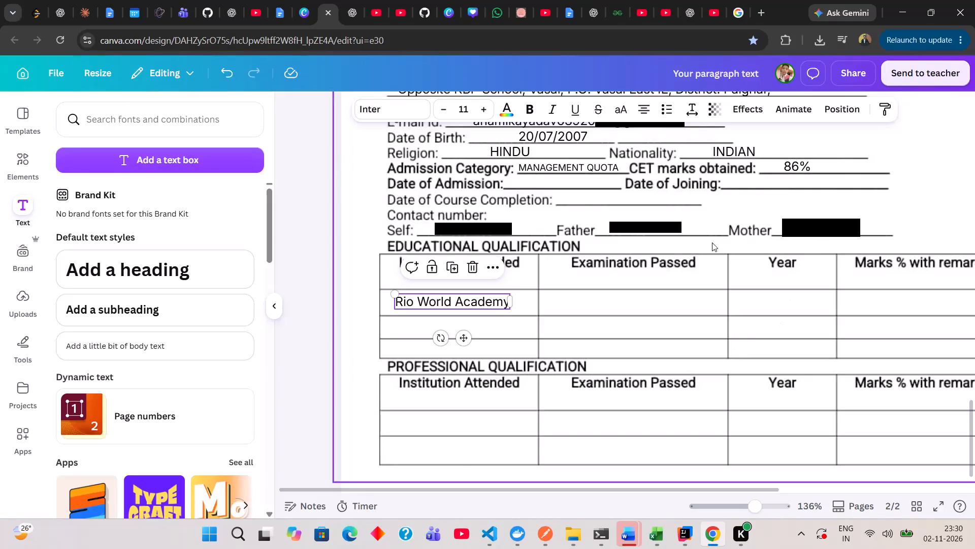
# Move the Rio World Academy text down into the second empty Institution Attended cell under Educational Qualification.
pyautogui.click(672, 277)
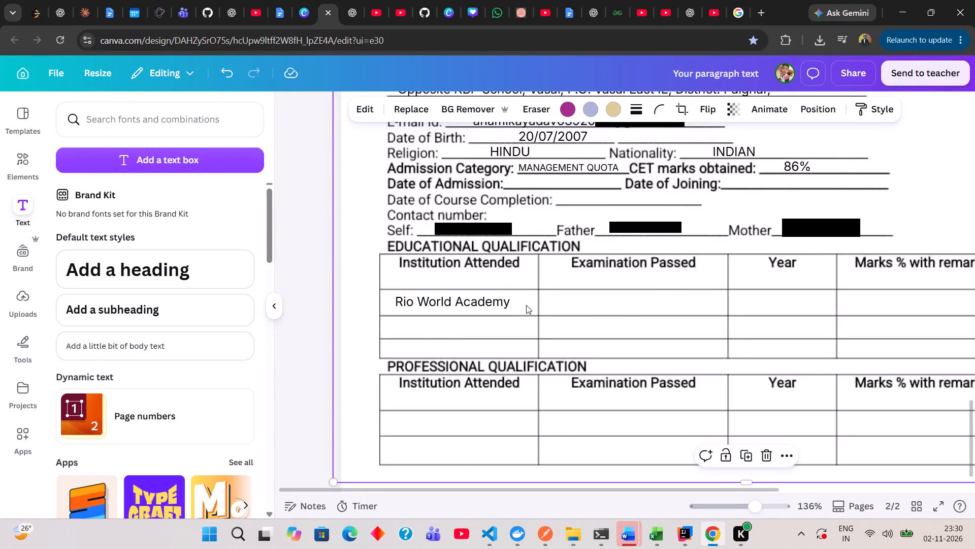
pyautogui.click(501, 302)
pyautogui.hotkey('shift', 'Down')
pyautogui.hotkey('shift', 'Down')
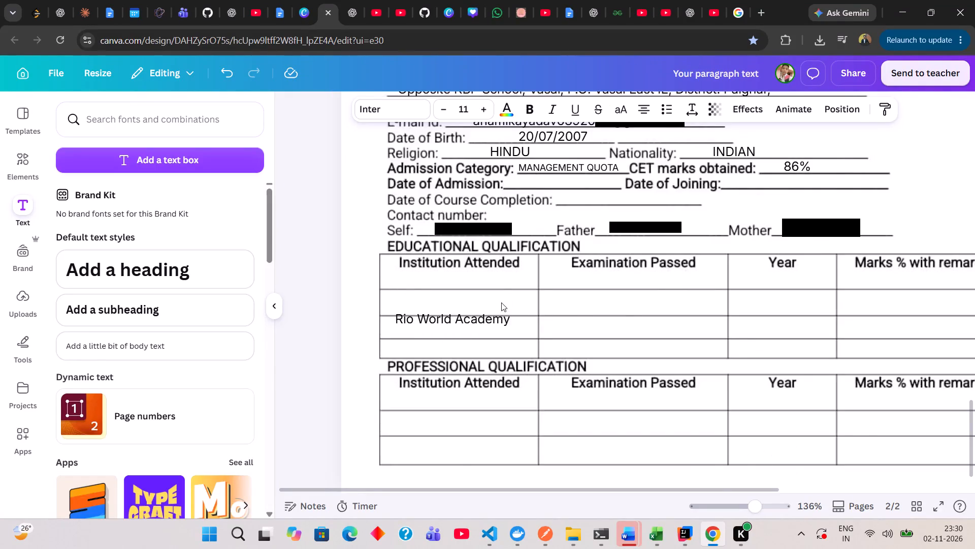
pyautogui.hotkey('shift', 'Down')
pyautogui.press('Up')
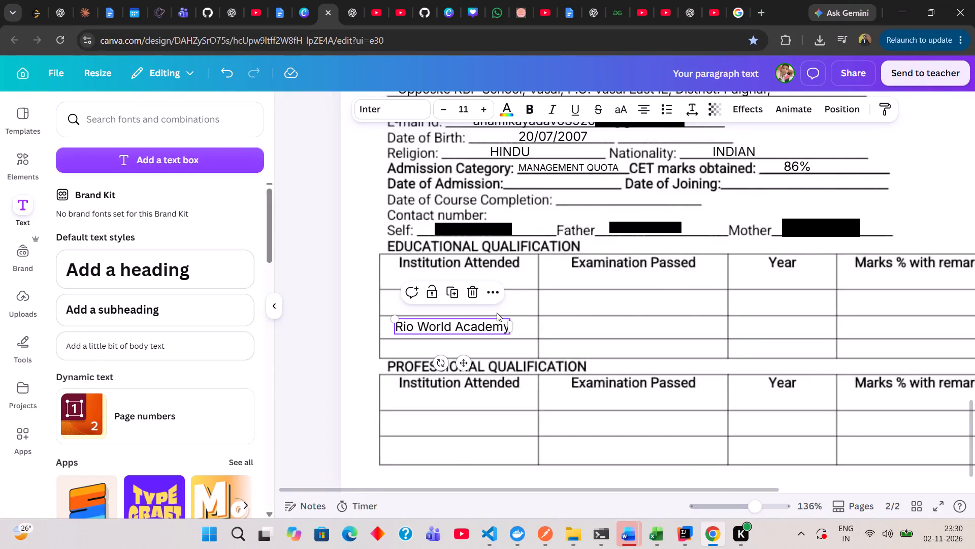
# Duplicate the Rio World Academy text and align the copy directly above it in the first empty Institution Attended cell.
pyautogui.hotkey('ctrl', 'd')
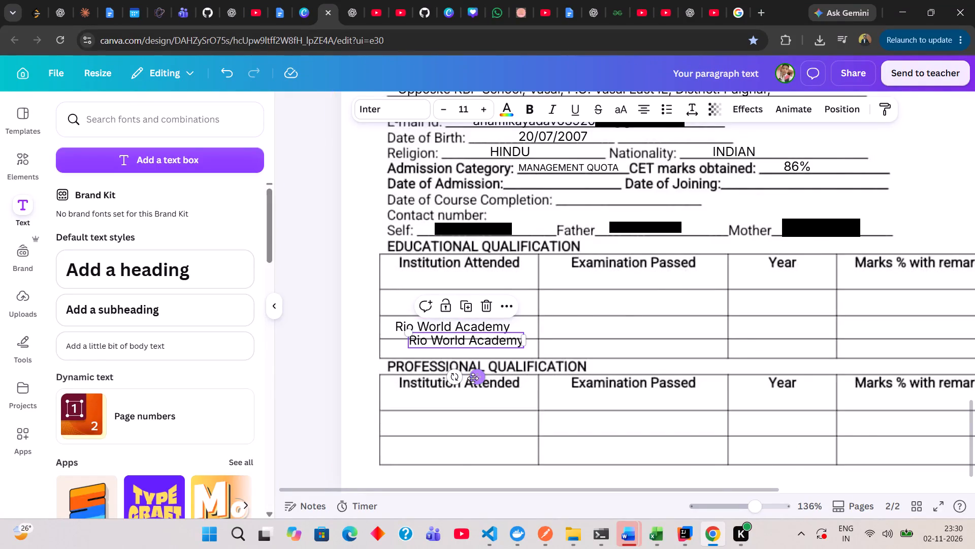
pyautogui.moveTo(473, 378); pyautogui.dragTo(455, 345)
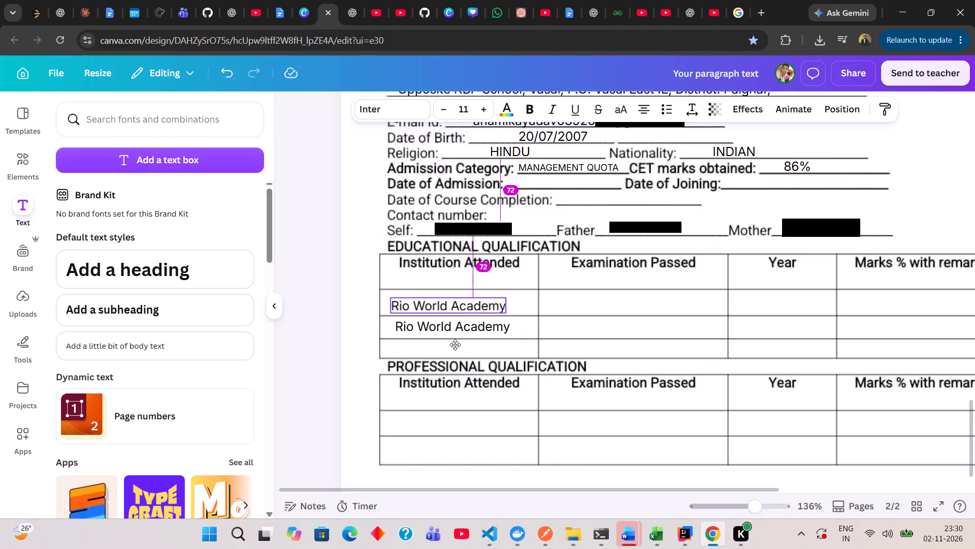
pyautogui.moveTo(455, 345); pyautogui.dragTo(457, 340)
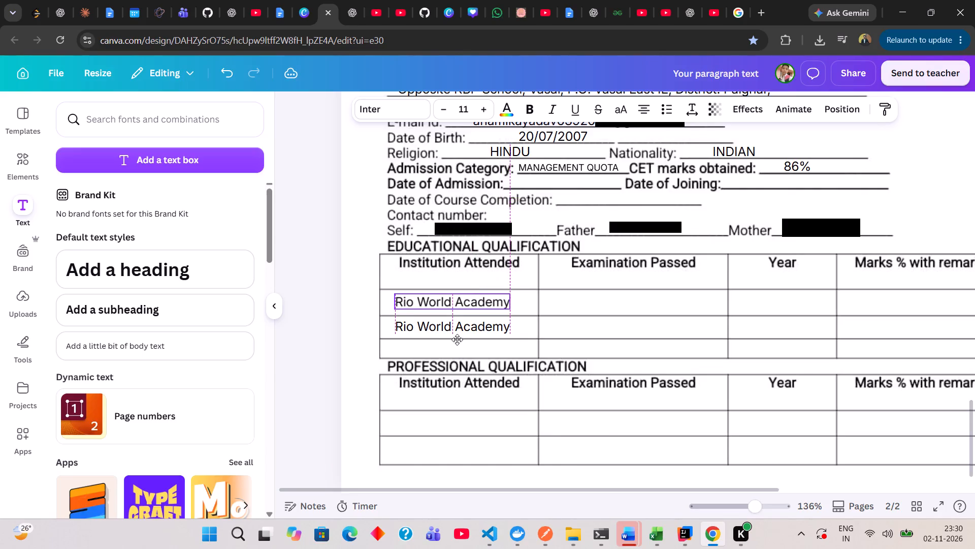
pyautogui.moveTo(457, 340); pyautogui.dragTo(457, 340)
pyautogui.press('Down')
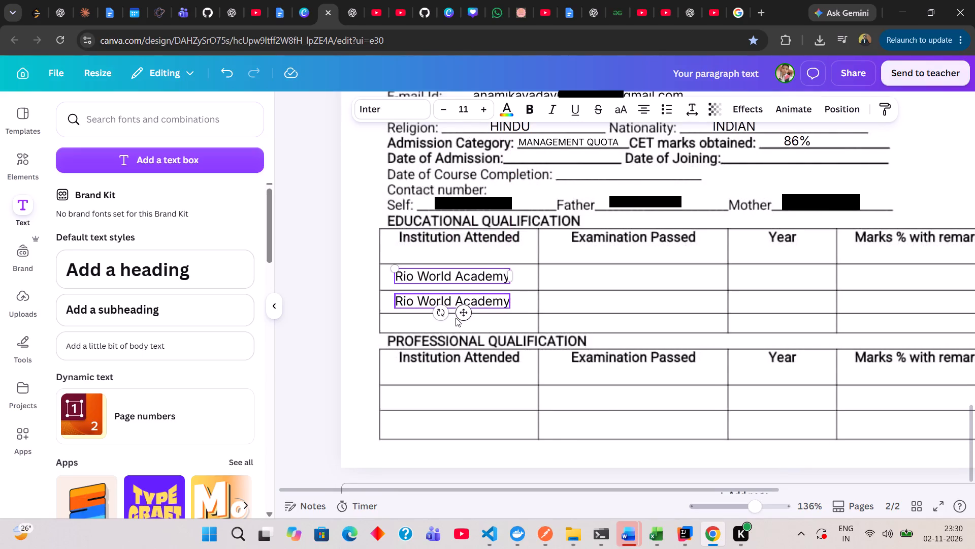
pyautogui.click(527, 285)
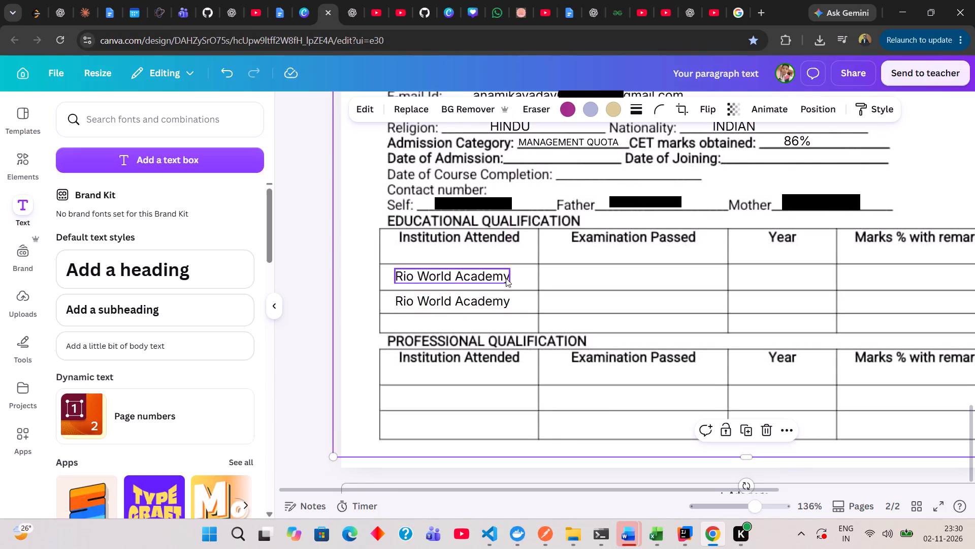
# Replace the upper copy's text with Noorjahan Children School, fit it within the cell and set its font size to 10.
pyautogui.click(503, 276)
pyautogui.press('Down')
pyautogui.doubleClick(486, 273)
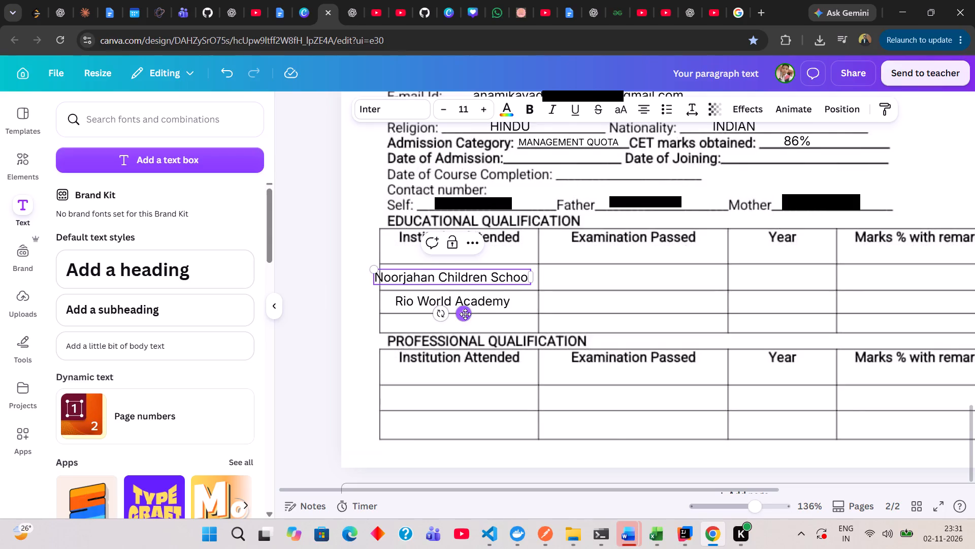
pyautogui.moveTo(465, 314); pyautogui.dragTo(471, 314)
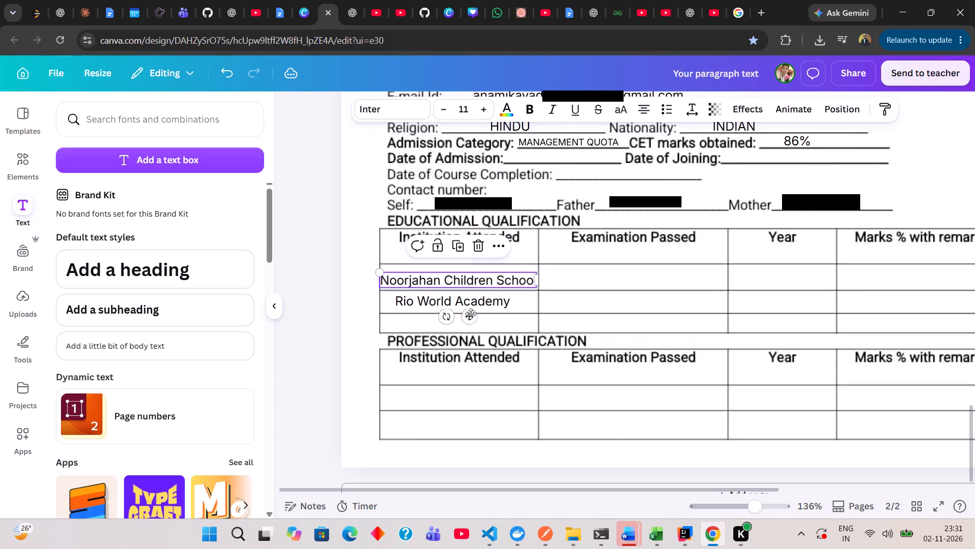
pyautogui.click(376, 281)
pyautogui.click(366, 289)
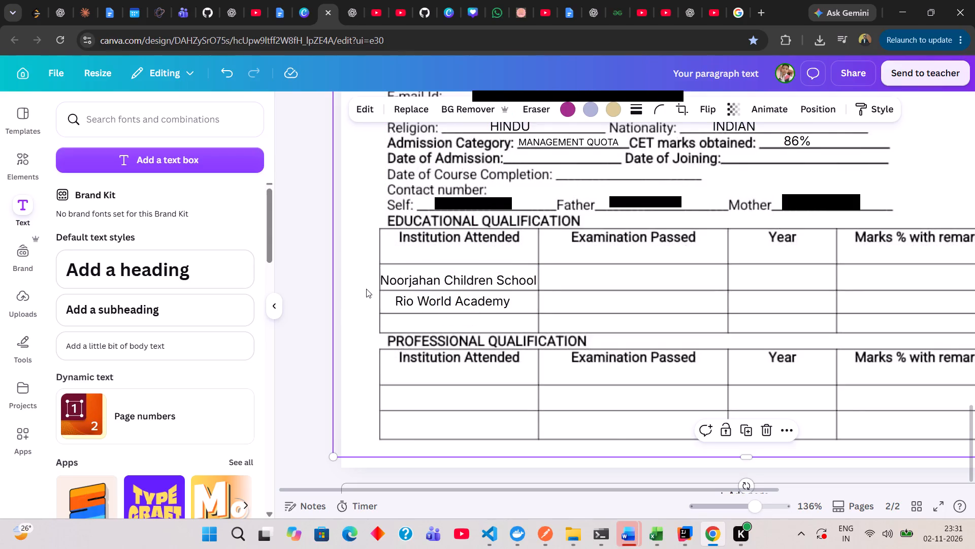
pyautogui.click(407, 279)
pyautogui.press('Right')
pyautogui.press('Up')
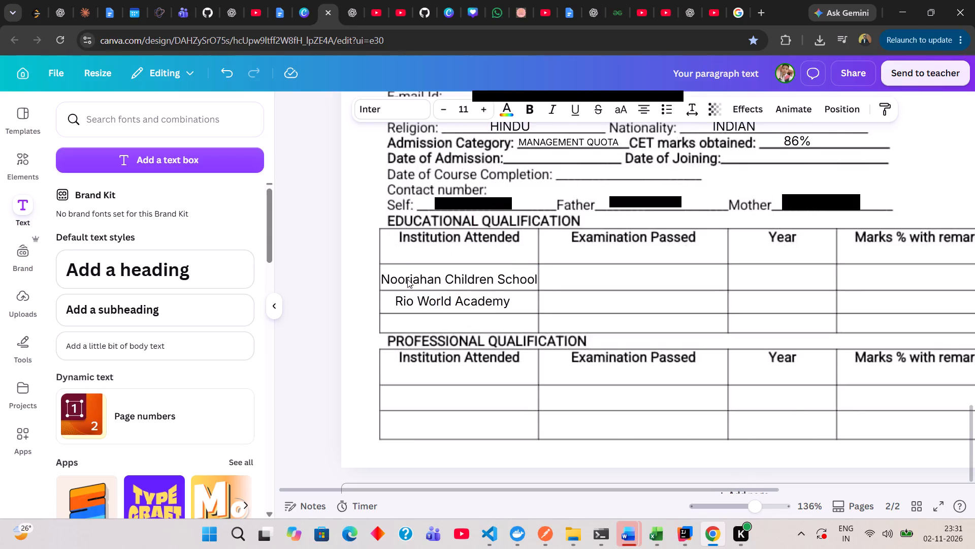
pyautogui.click(448, 112)
pyautogui.click(333, 204)
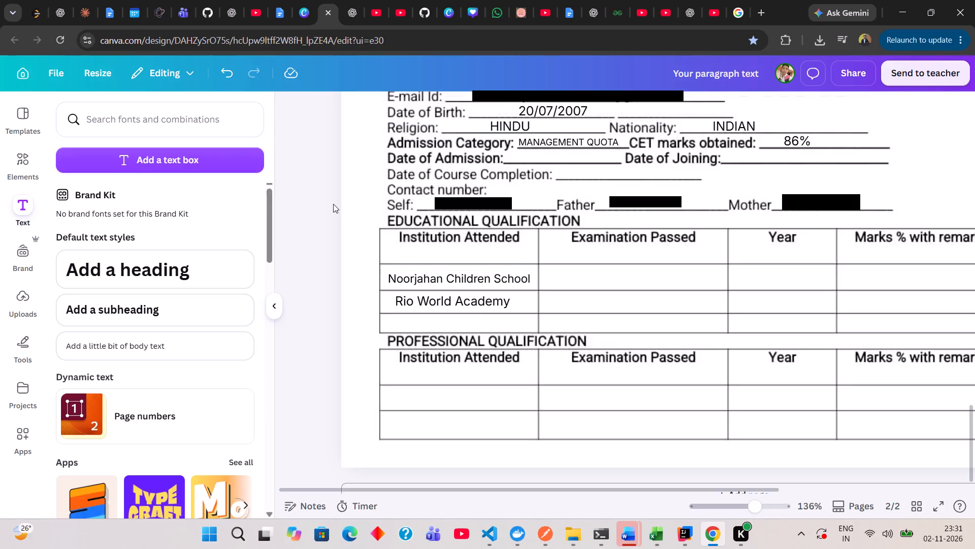
# Duplicate the Rio World Academy text into the Examination Passed cell of its row and replace the copy's text with 10th Standard.
pyautogui.click(434, 284)
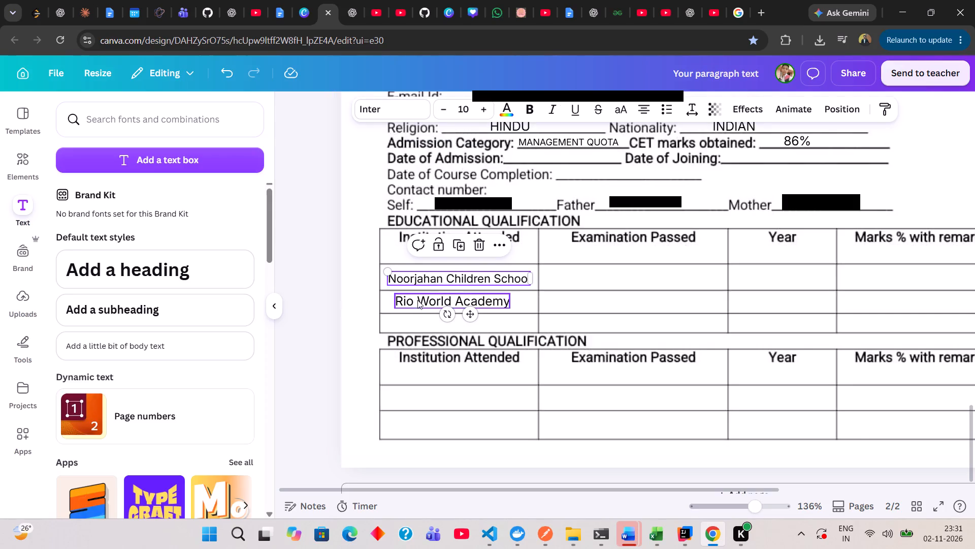
pyautogui.click(416, 297)
pyautogui.hotkey('ctrl', 'd')
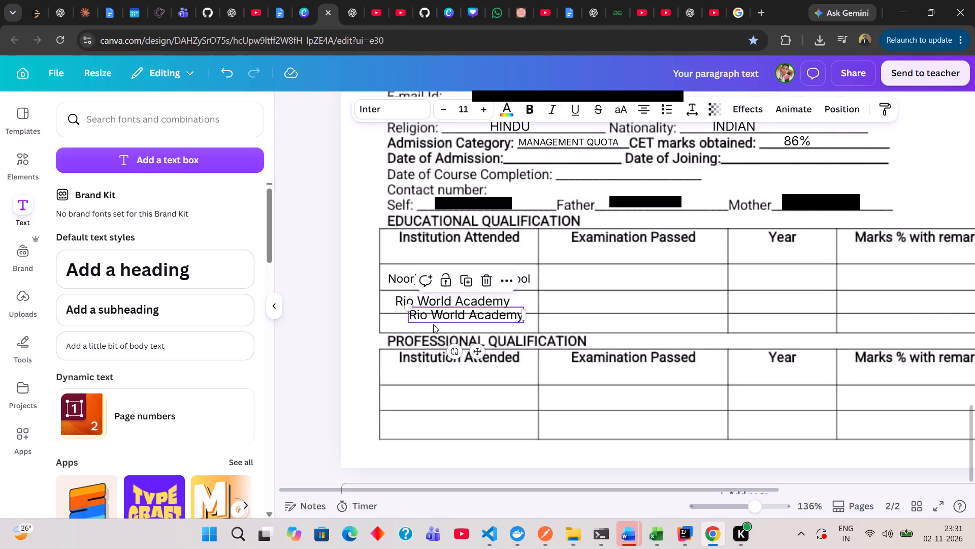
pyautogui.moveTo(477, 349); pyautogui.dragTo(636, 337)
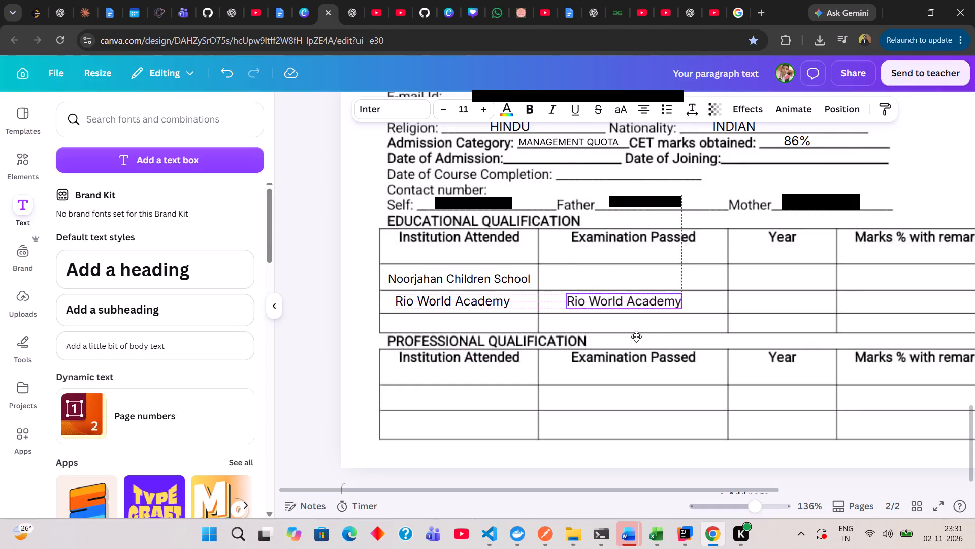
pyautogui.moveTo(636, 337); pyautogui.dragTo(645, 336)
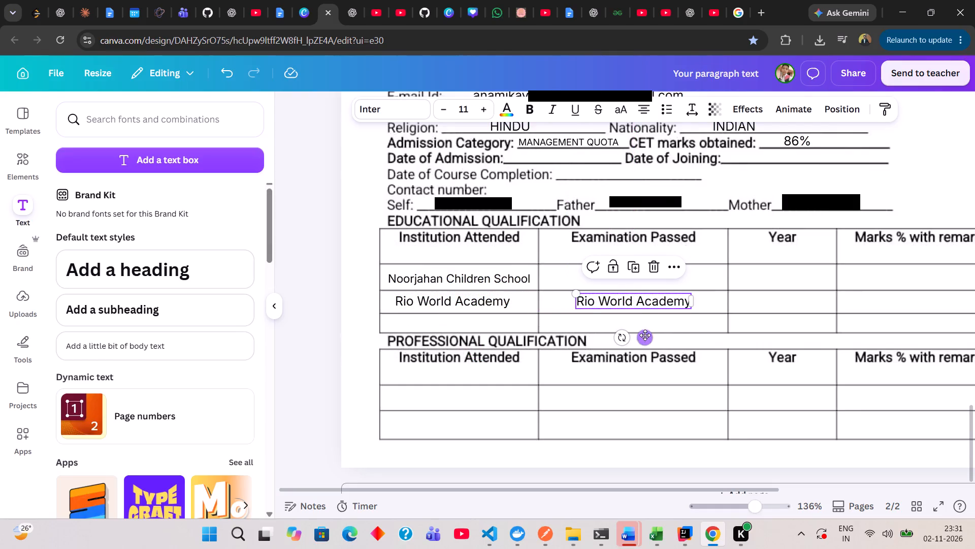
pyautogui.doubleClick(640, 301)
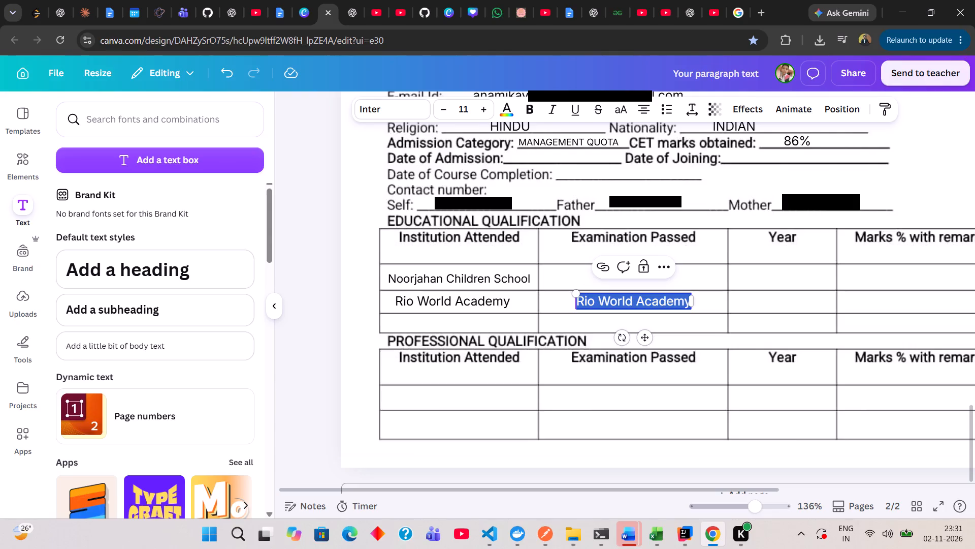
pyautogui.write('10')
pyautogui.write('th')
pyautogui.press('space')
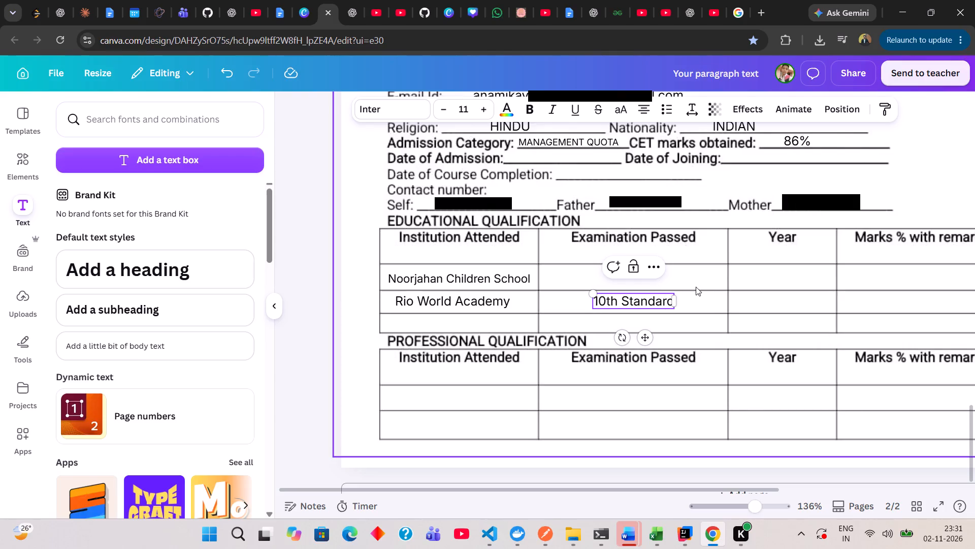
pyautogui.click(711, 312)
pyautogui.click(674, 298)
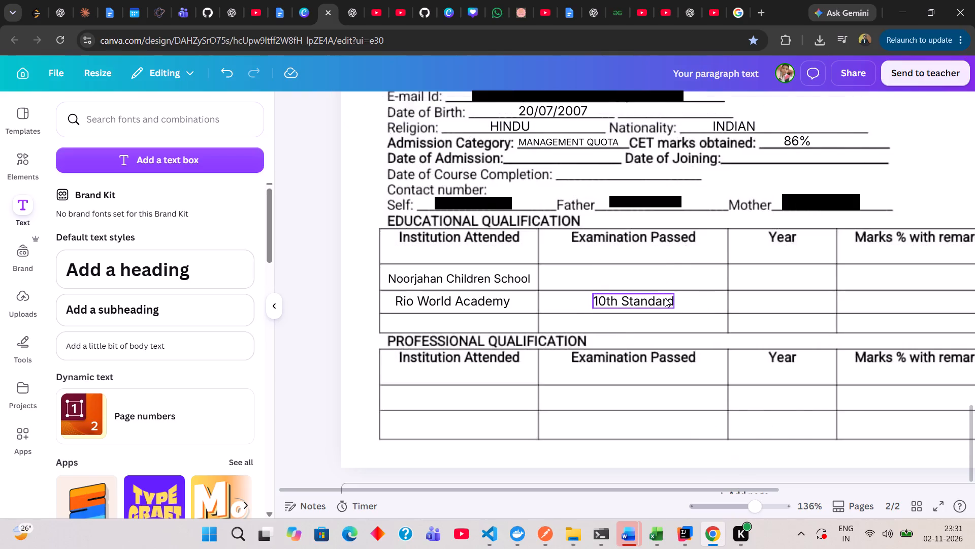
# Duplicate the 10th Standard text into the Examination Passed cell of the Noorjahan Children School row and change it to 12th Standard.
pyautogui.click(665, 298)
pyautogui.hotkey('ctrl', 'd')
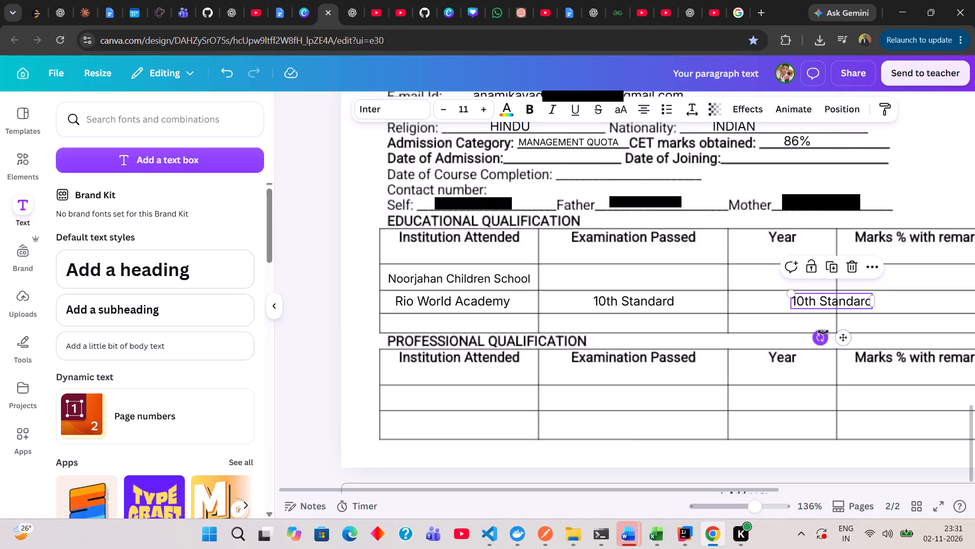
pyautogui.moveTo(840, 339); pyautogui.dragTo(642, 316)
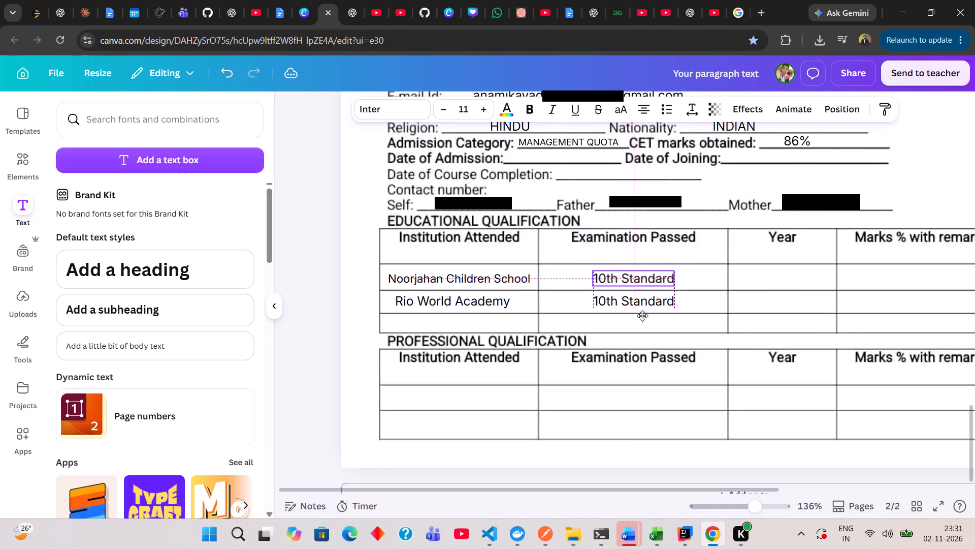
pyautogui.moveTo(642, 316); pyautogui.dragTo(643, 316)
pyautogui.click(608, 282)
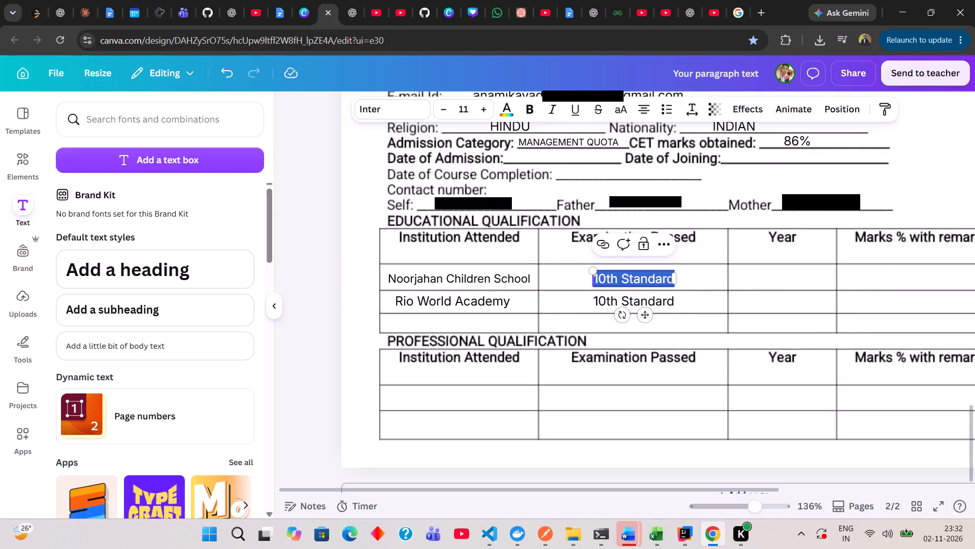
pyautogui.click(608, 282)
pyautogui.press('BackSpace')
pyautogui.press('2')
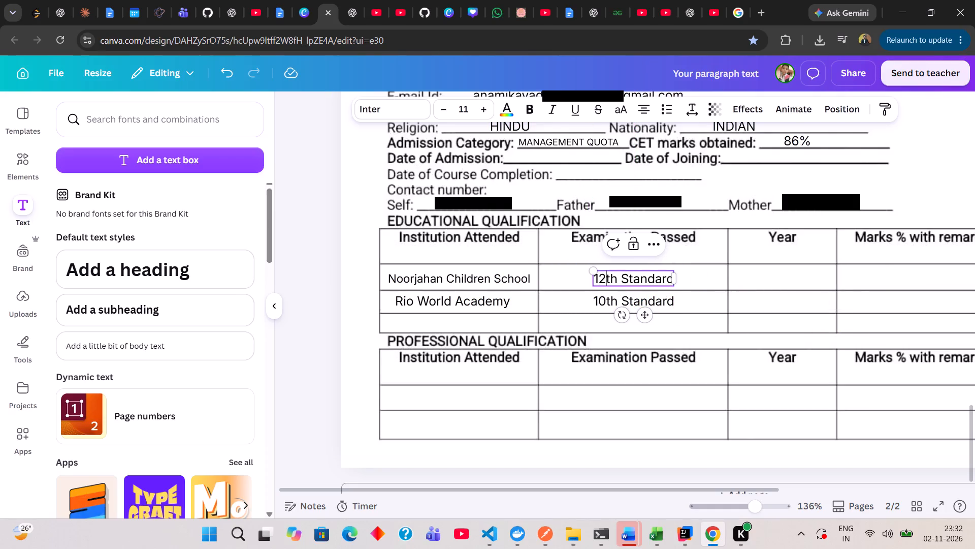
pyautogui.click(710, 286)
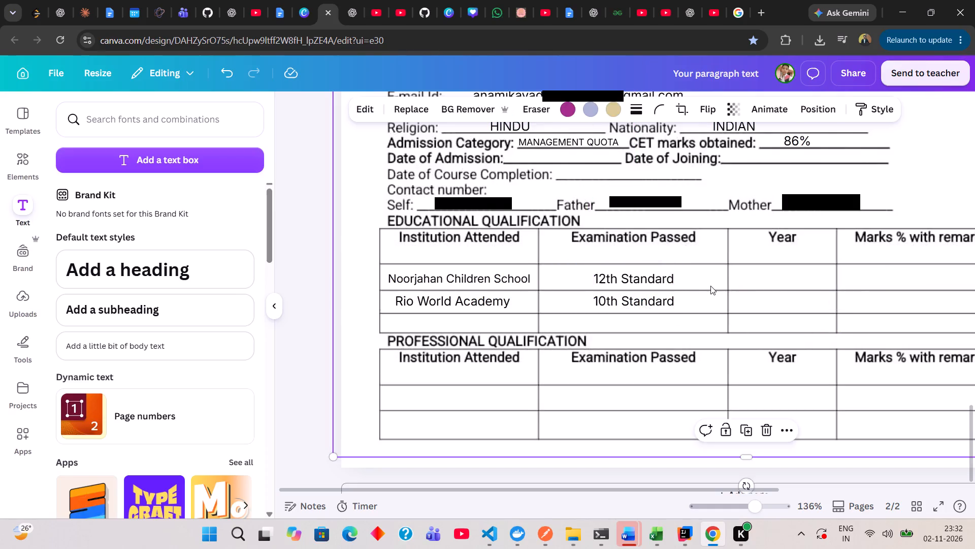
# Duplicate the 12th Standard text into the Year cell of its row, replace it with 2024 and nudge it level with the row's text.
pyautogui.click(670, 278)
pyautogui.hotkey('ctrl', 'd')
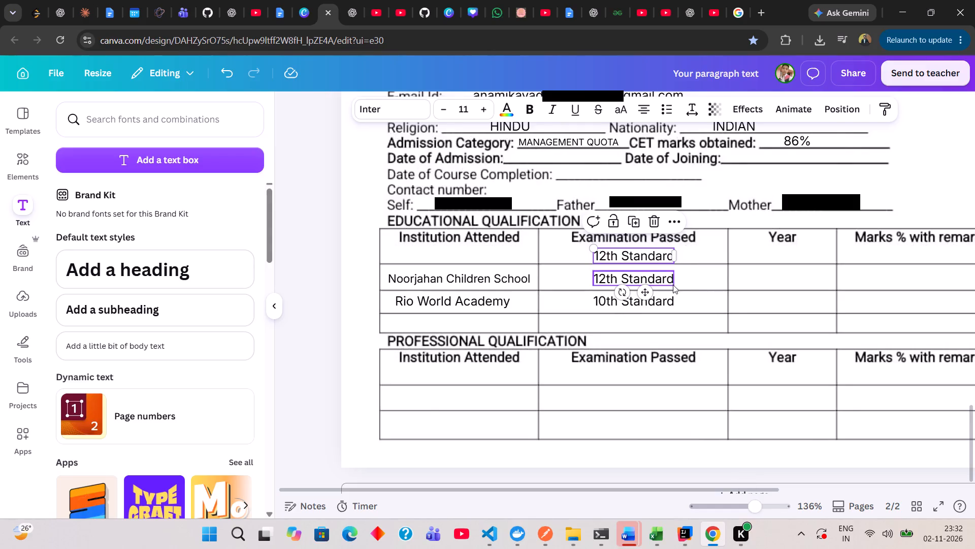
pyautogui.moveTo(647, 292); pyautogui.dragTo(800, 312)
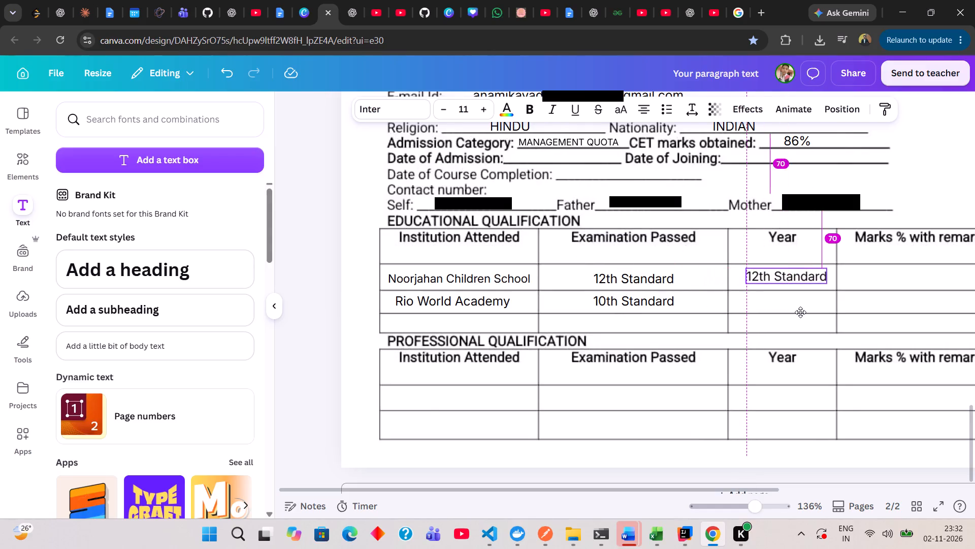
pyautogui.moveTo(800, 312); pyautogui.dragTo(800, 314)
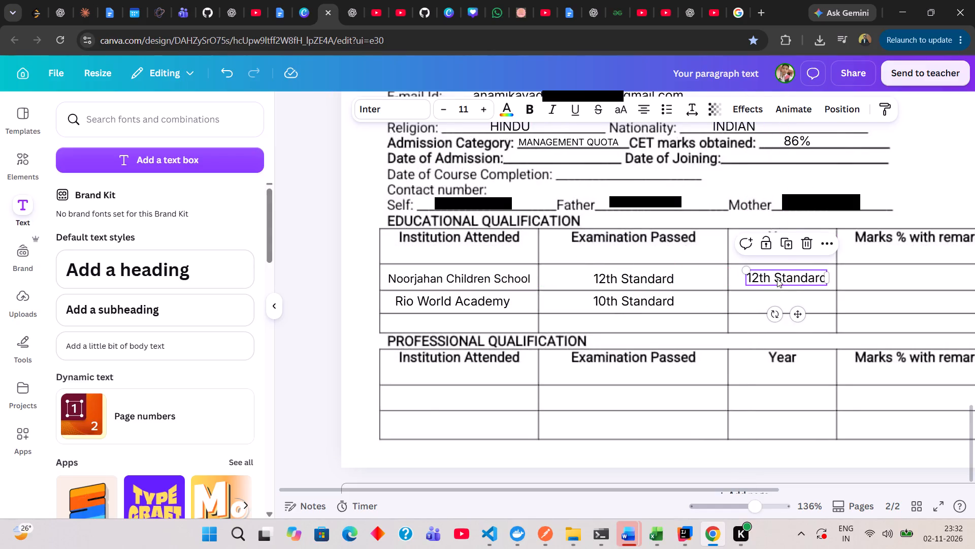
pyautogui.doubleClick(777, 279)
pyautogui.write('2024')
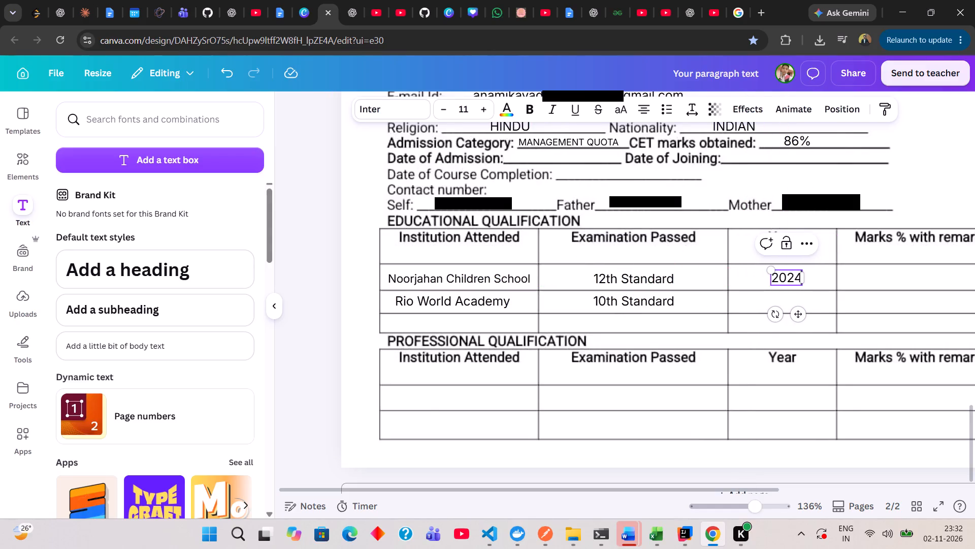
pyautogui.click(815, 280)
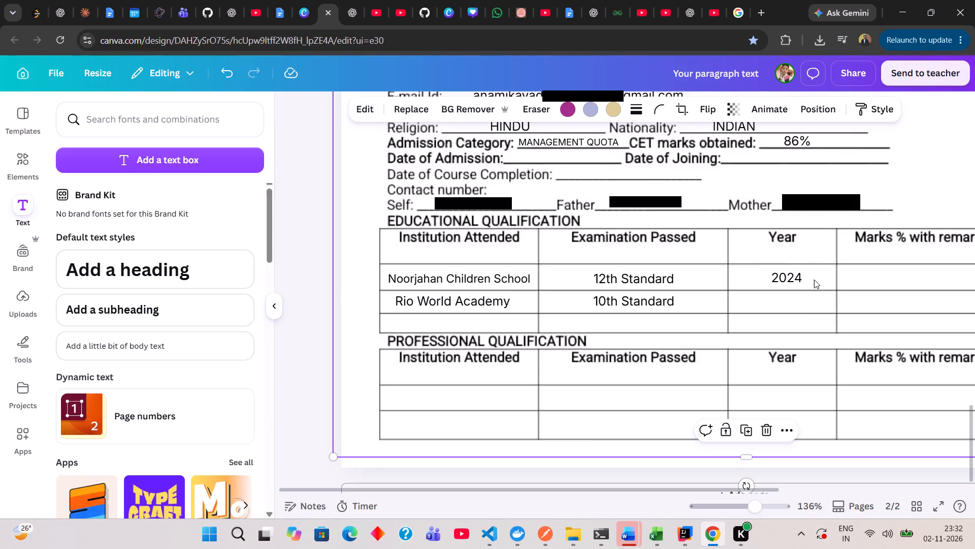
pyautogui.click(802, 278)
pyautogui.click(798, 277)
pyautogui.press('Down')
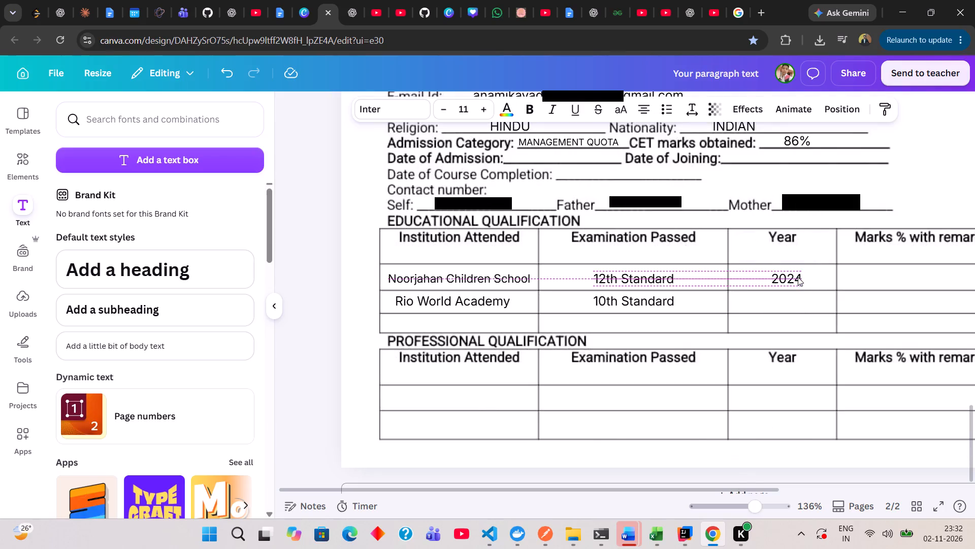
pyautogui.click(817, 281)
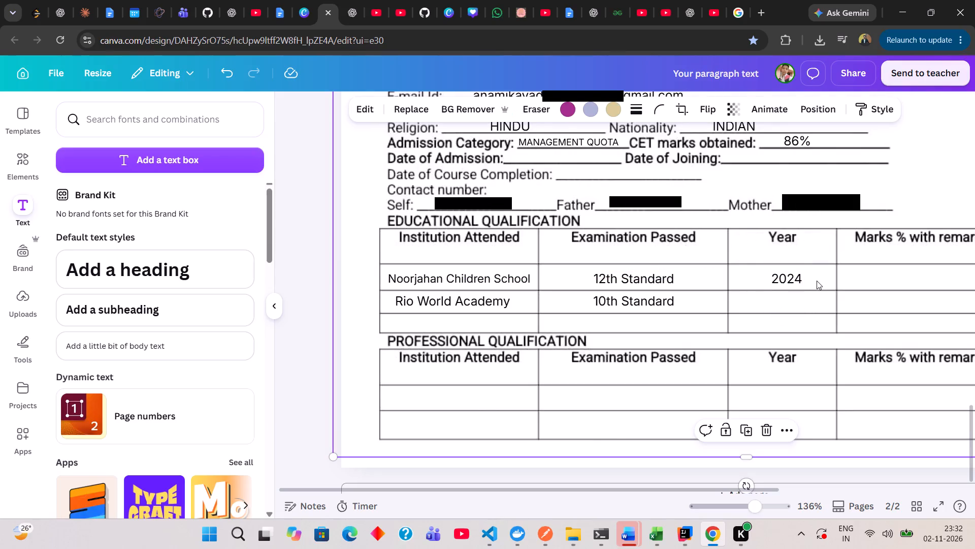
# Duplicate the 2024 text and place the copy in the Year cell of the Rio World Academy row.
pyautogui.click(802, 280)
pyautogui.hotkey('ctrl', 'd')
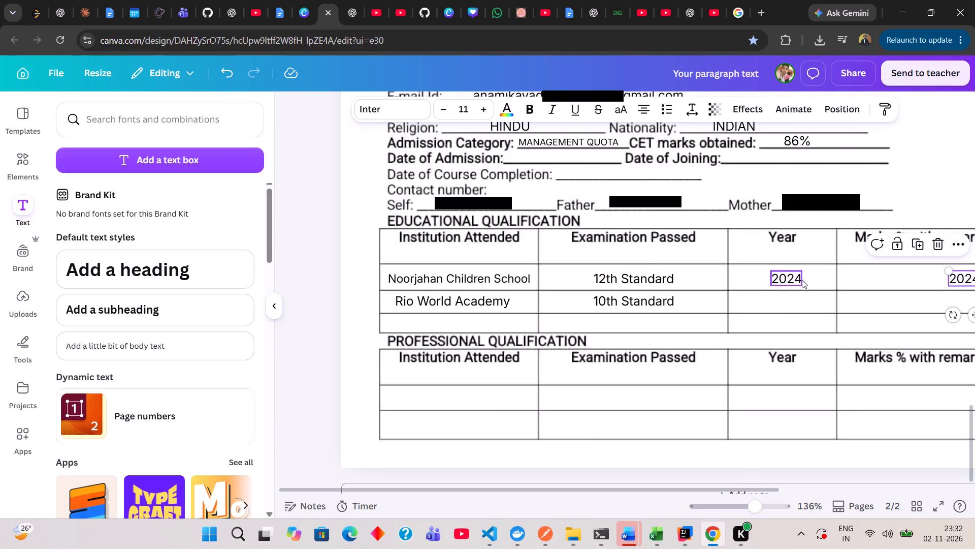
pyautogui.moveTo(971, 313); pyautogui.dragTo(821, 316)
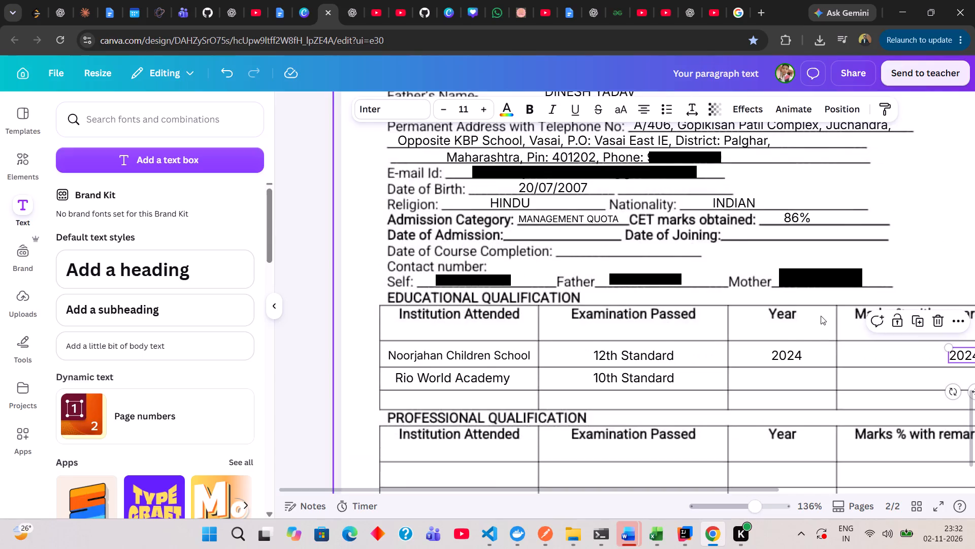
pyautogui.moveTo(821, 316); pyautogui.dragTo(799, 338)
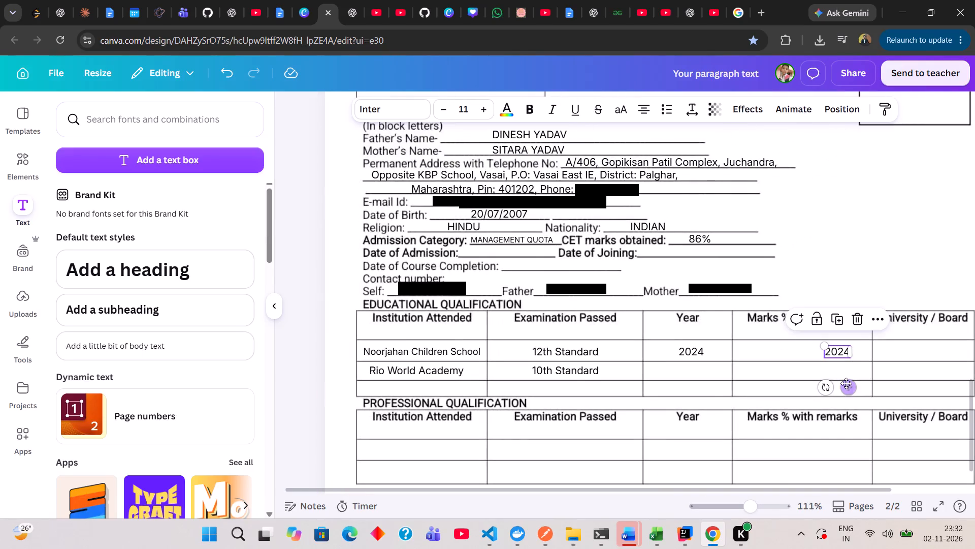
pyautogui.moveTo(847, 386); pyautogui.dragTo(700, 406)
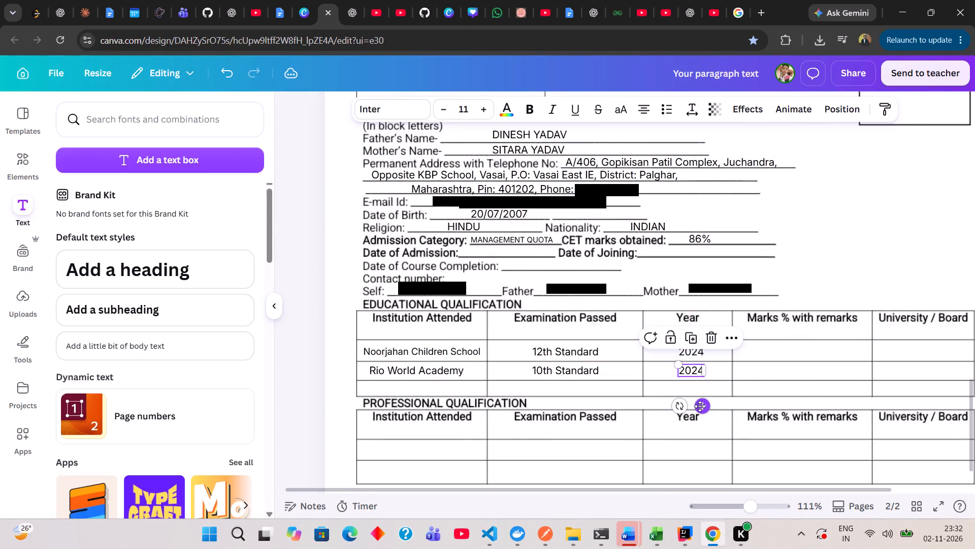
pyautogui.click(744, 393)
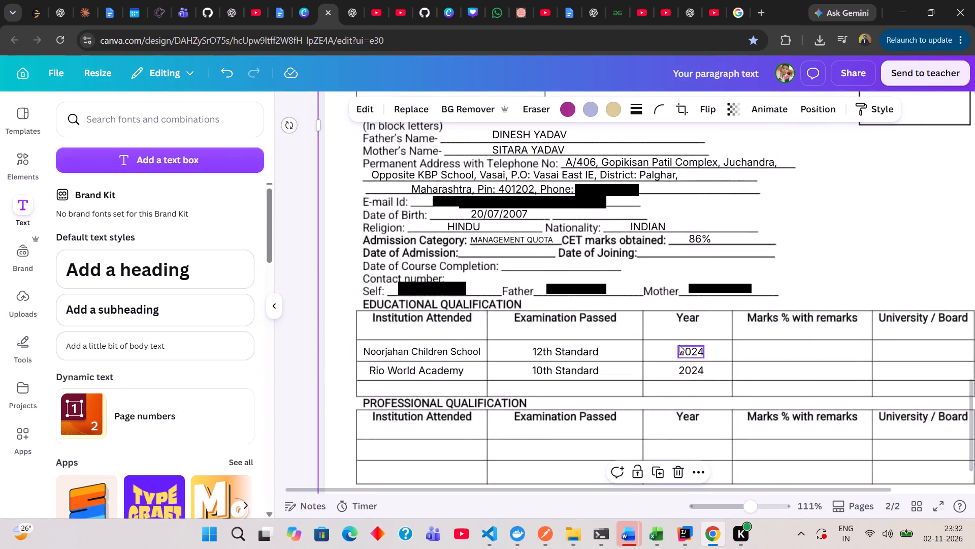
# Nudge both 2024 texts slightly left so they line up with each other under the Year heading.
pyautogui.click(682, 351)
pyautogui.press('Left')
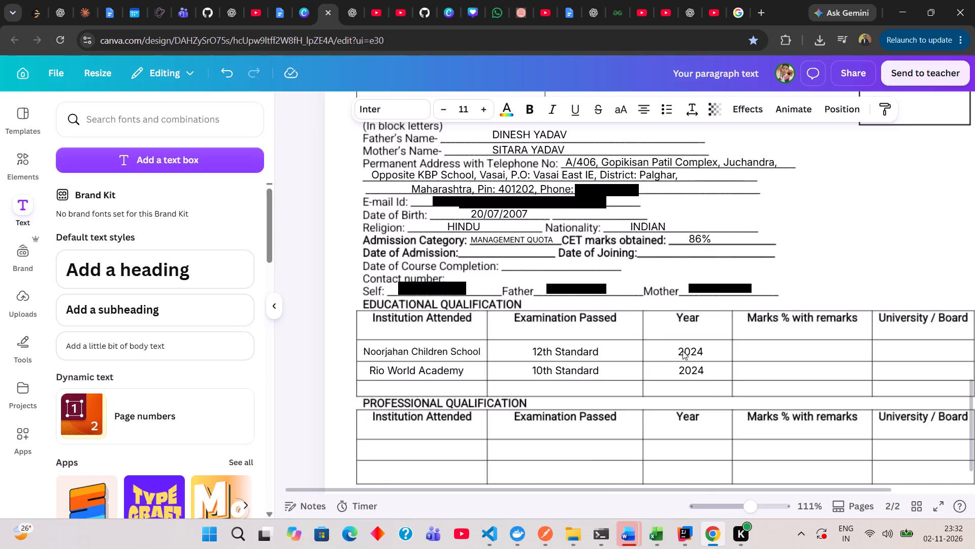
pyautogui.press('Left')
pyautogui.press('Left')
pyautogui.press('Left')
pyautogui.press('Right')
pyautogui.click(684, 365)
pyautogui.press('Down')
pyautogui.press('Up')
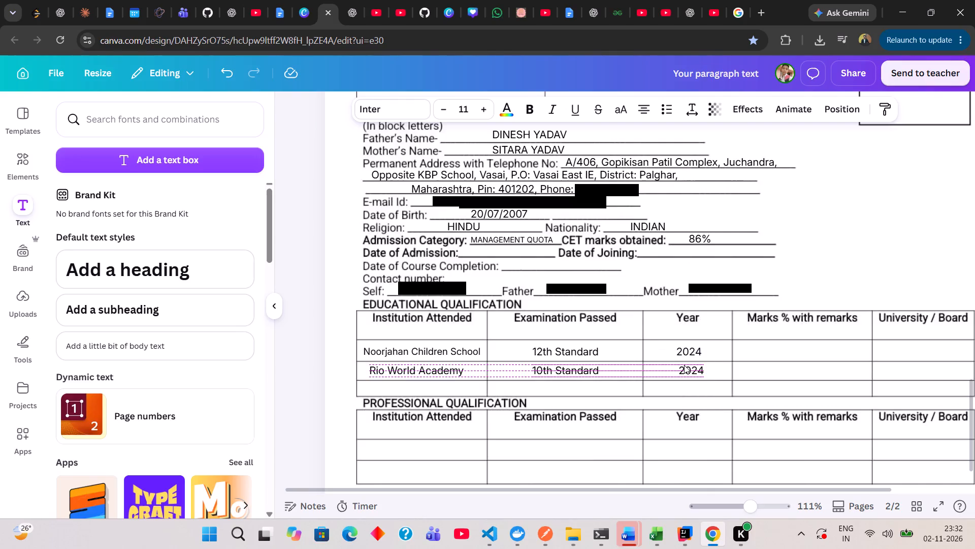
pyautogui.press('Left')
pyautogui.press('Left')
pyautogui.press('Left')
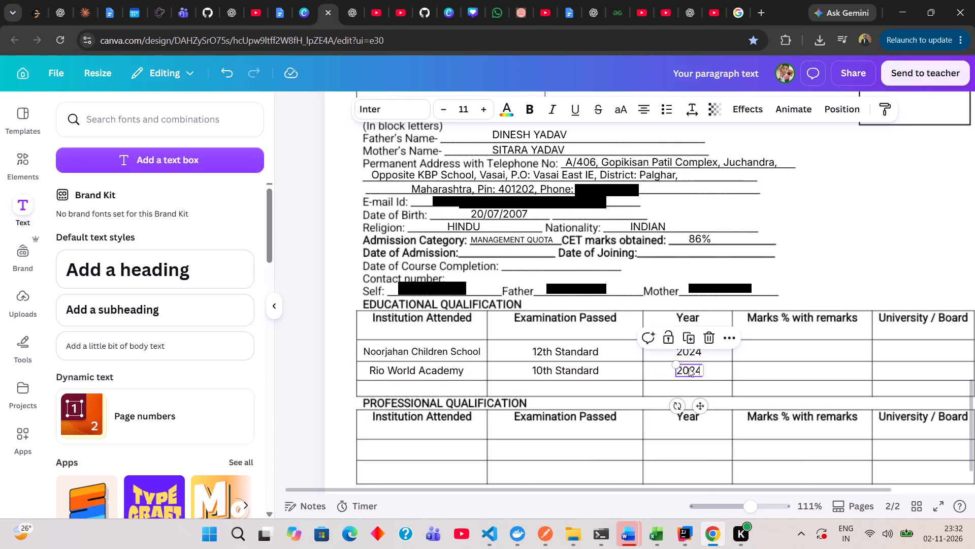
# Change the year in the Rio World Academy row to 2022.
pyautogui.click(689, 369)
pyautogui.click(689, 369)
pyautogui.press('Right')
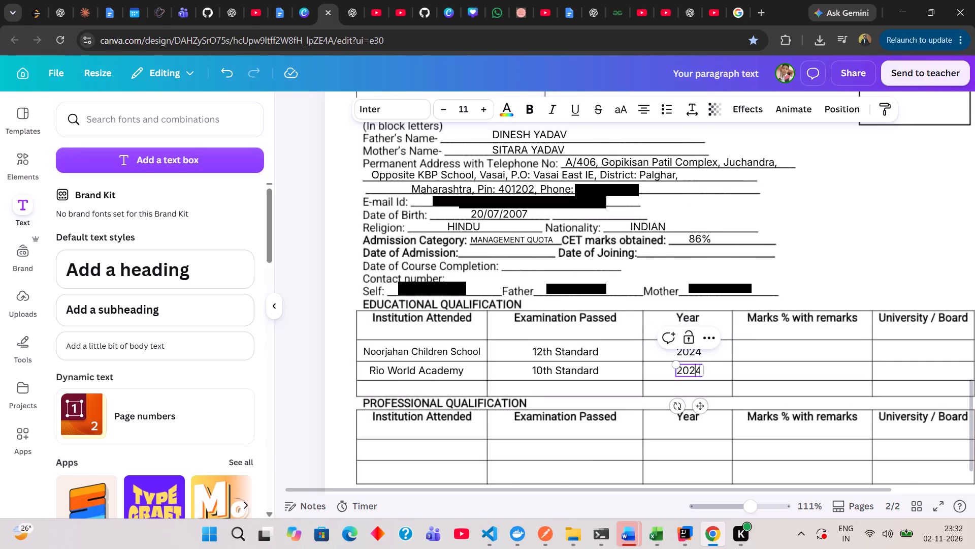
pyautogui.press('Right')
pyautogui.press('BackSpace')
pyautogui.press('2')
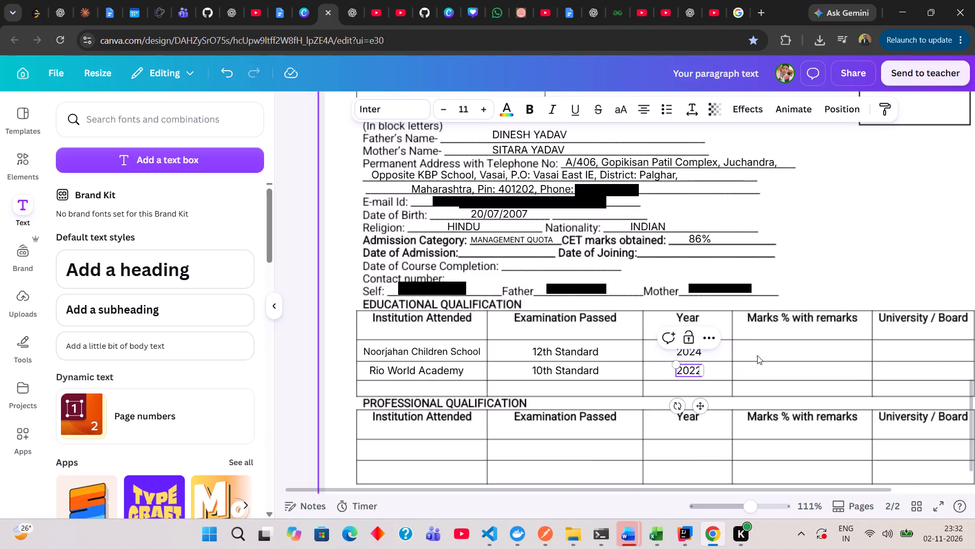
pyautogui.click(757, 355)
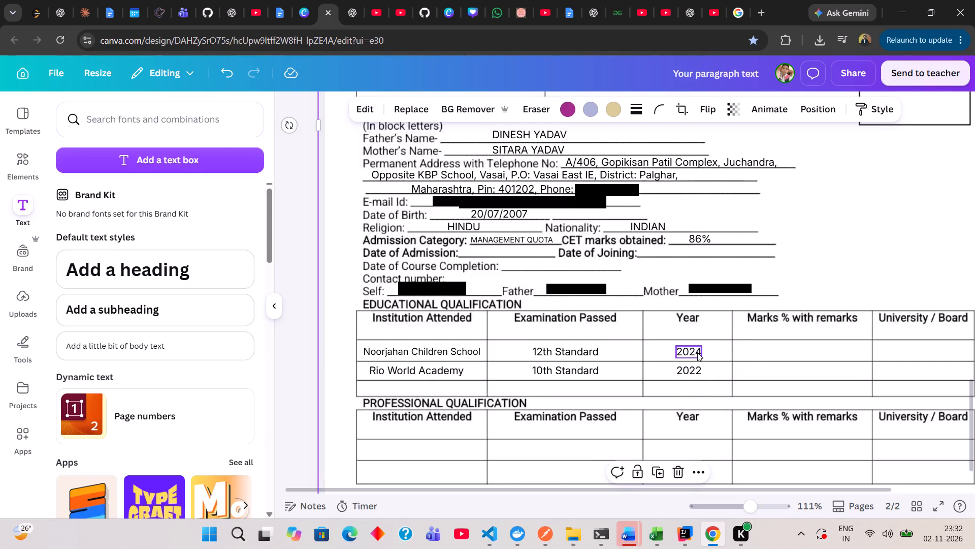
# Duplicate the 2024 text and move the copy into the Marks % with remarks cell, level with the Noorjahan Children School row.
pyautogui.click(697, 352)
pyautogui.hotkey('ctrl', 'd')
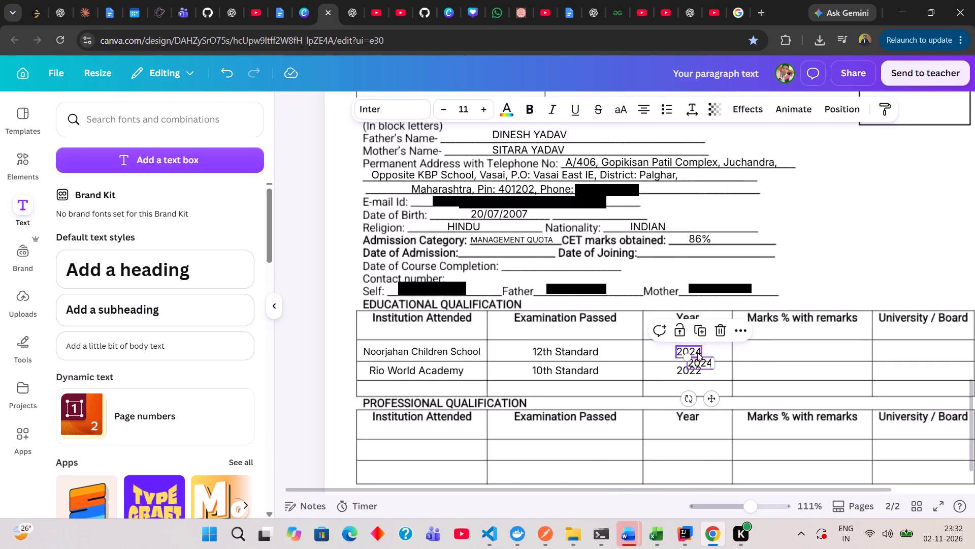
pyautogui.hotkey('shift', 'Up')
pyautogui.press('Up')
pyautogui.press('Up')
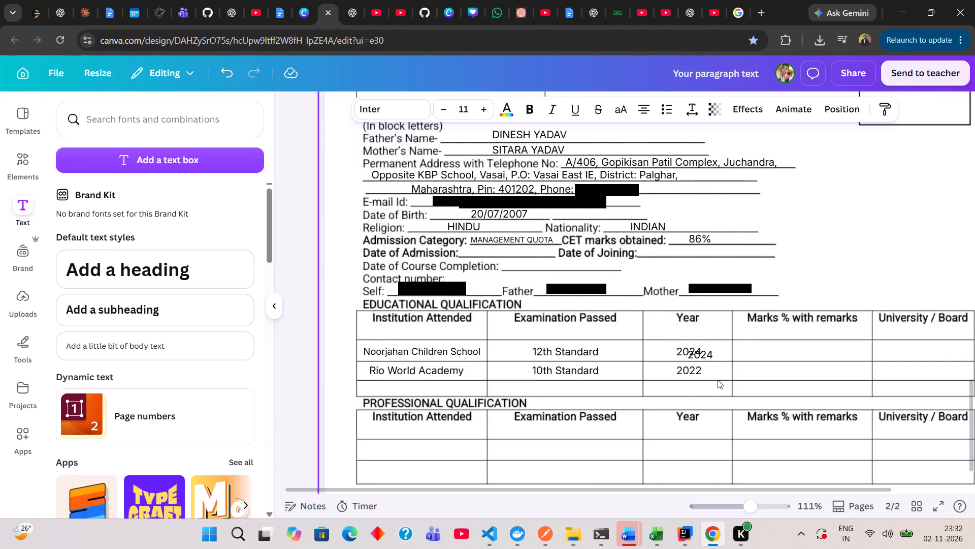
pyautogui.press('Up')
pyautogui.press('Up')
pyautogui.press('Up')
pyautogui.press('Up')
pyautogui.hotkey('shift', 'Right')
pyautogui.hotkey('shift', 'Right')
pyautogui.hotkey('shift', 'Right')
pyautogui.hotkey('shift', 'Right')
pyautogui.hotkey('shift', 'Right')
pyautogui.hotkey('shift', 'Right')
pyautogui.hotkey('shift', 'Right')
pyautogui.hotkey('shift', 'Right')
pyautogui.hotkey('shift', 'Right')
pyautogui.hotkey('shift', 'Right')
pyautogui.hotkey('shift', 'Right')
pyautogui.hotkey('shift', 'Right')
pyautogui.hotkey('shift', 'Right')
pyautogui.hotkey('shift', 'Right')
pyautogui.hotkey('shift', 'Right')
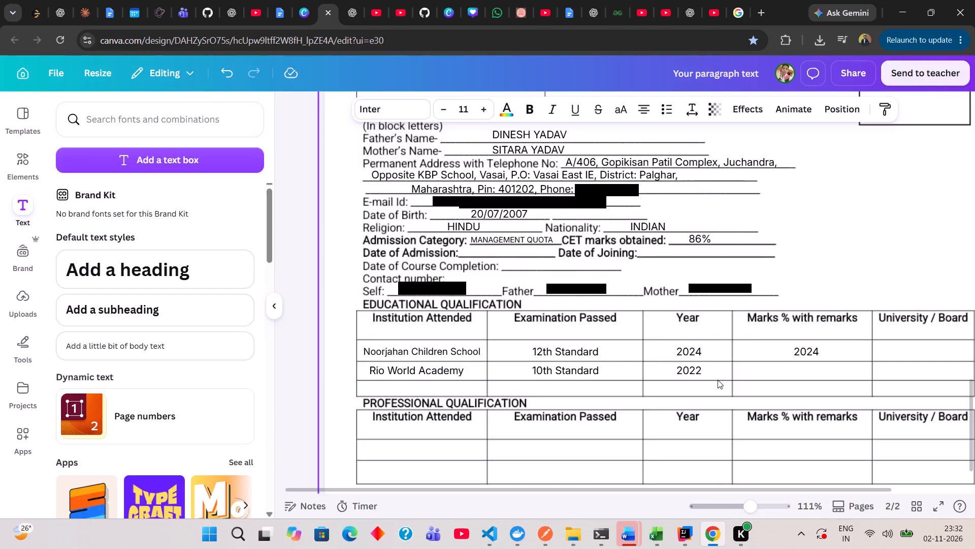
pyautogui.press('Left')
pyautogui.press('Left')
pyautogui.press('Left')
pyautogui.press('Left')
pyautogui.press('Left')
# Replace the copied text in the 12th Standard row's marks cell with 413 ( 82.6% ).
pyautogui.doubleClick(799, 352)
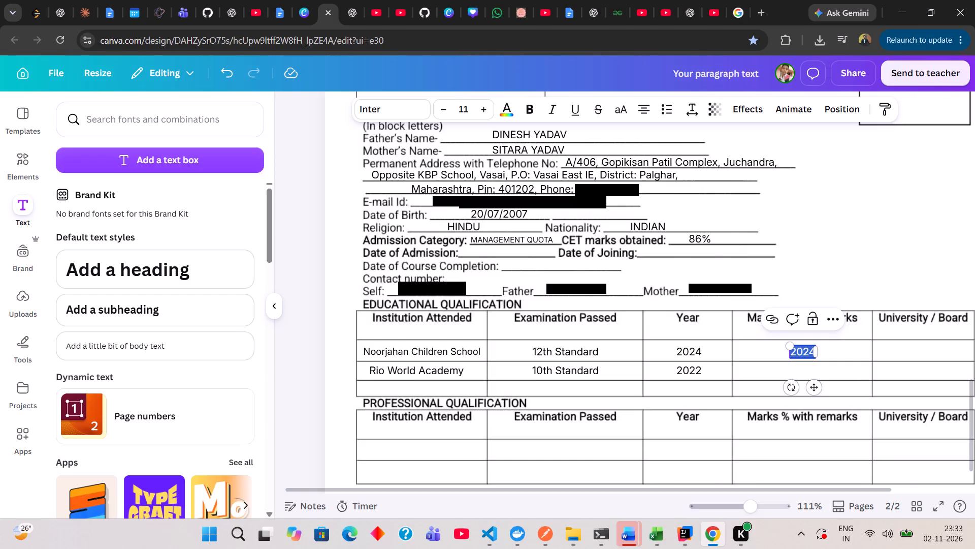
pyautogui.write('413')
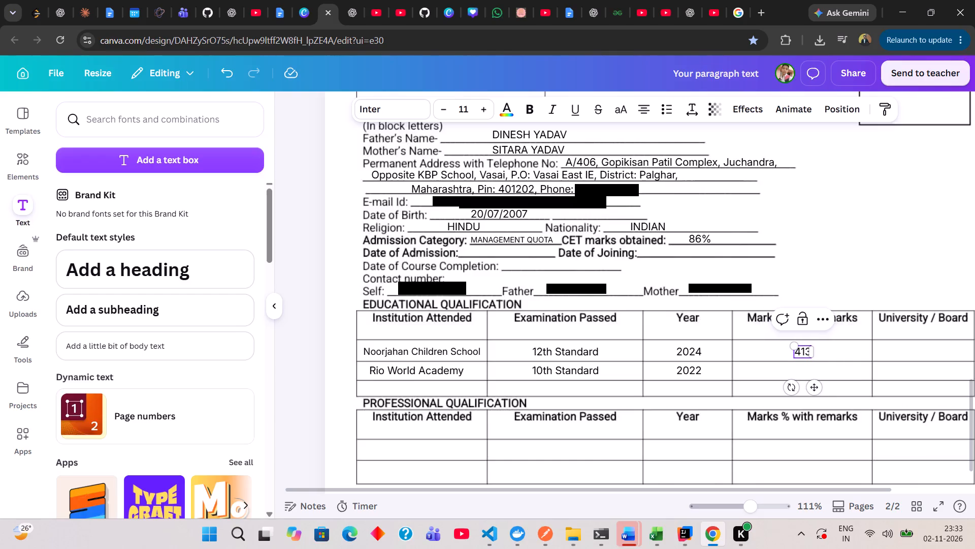
pyautogui.press('space')
pyautogui.write('(')
pyautogui.press('space')
pyautogui.press('8')
pyautogui.write('2.6%')
pyautogui.press('space')
pyautogui.write(')')
pyautogui.click(794, 369)
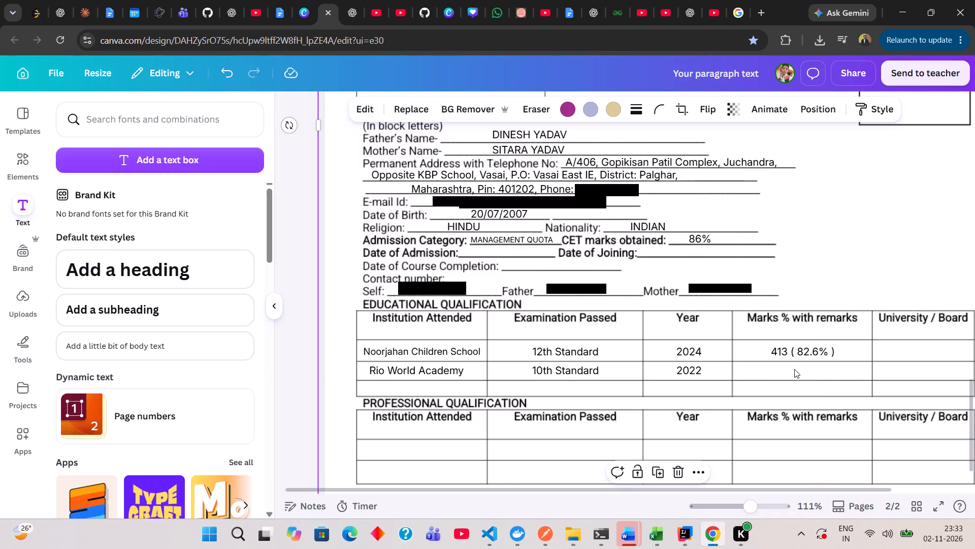
# Duplicate the 413 ( 82.6% ) text and place the copy in the marks cell of the Rio World Academy row.
pyautogui.click(791, 347)
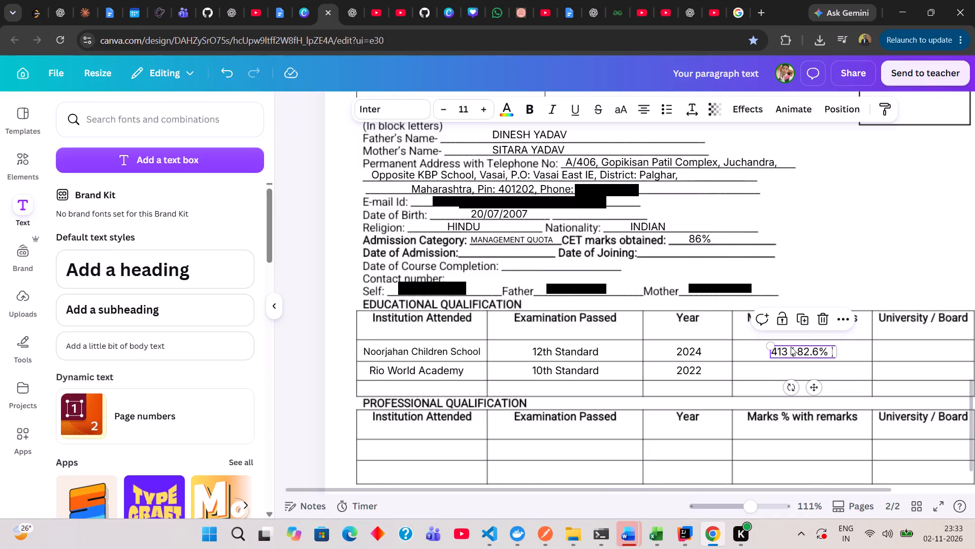
pyautogui.hotkey('ctrl', 'd')
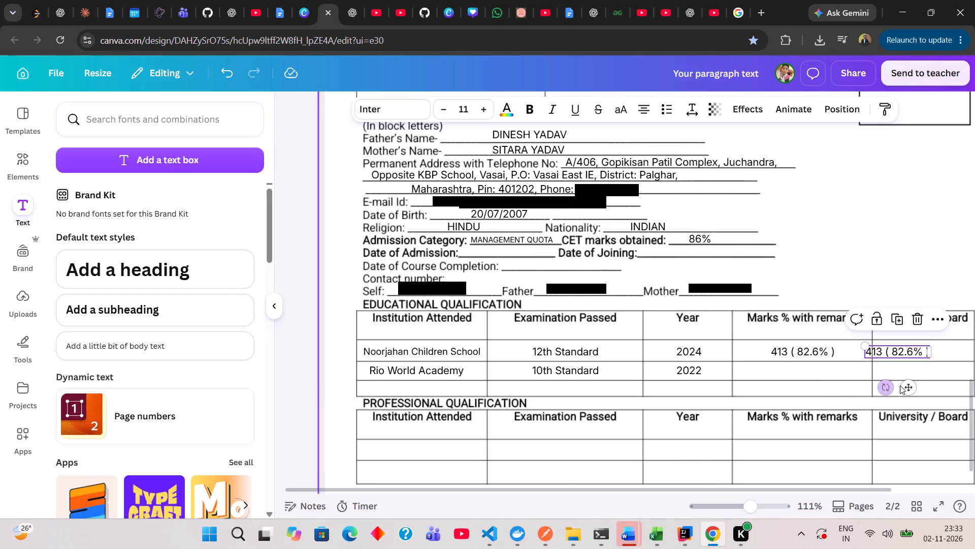
pyautogui.moveTo(907, 388); pyautogui.dragTo(814, 408)
pyautogui.click(749, 386)
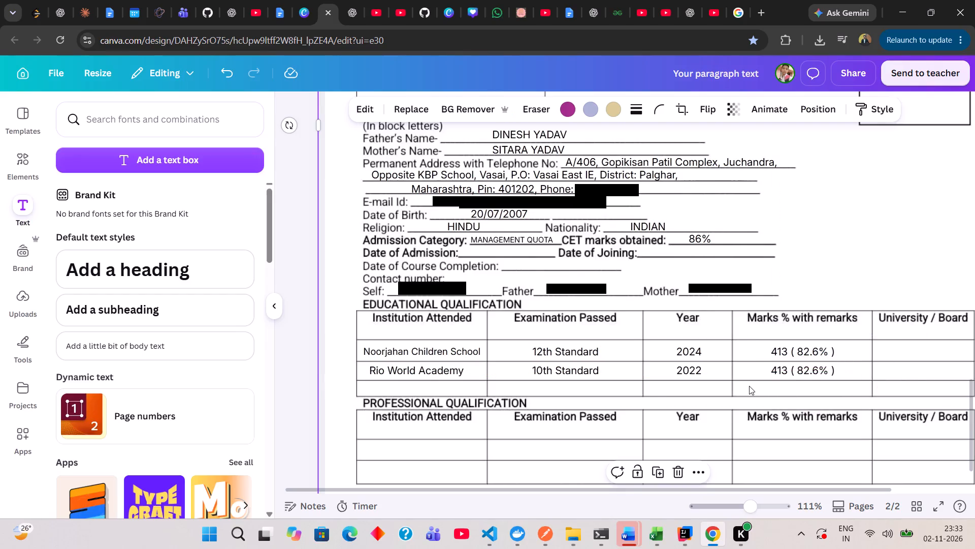
# Change the marks text in the Rio World Academy row to 407 ( 81.4% ).
pyautogui.click(782, 371)
pyautogui.click(782, 371)
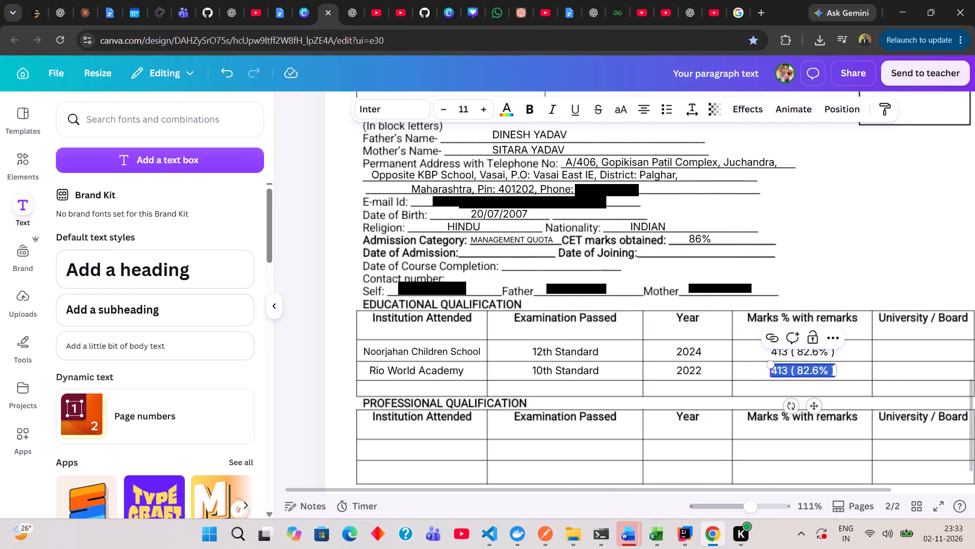
pyautogui.click(782, 371)
pyautogui.press('Right')
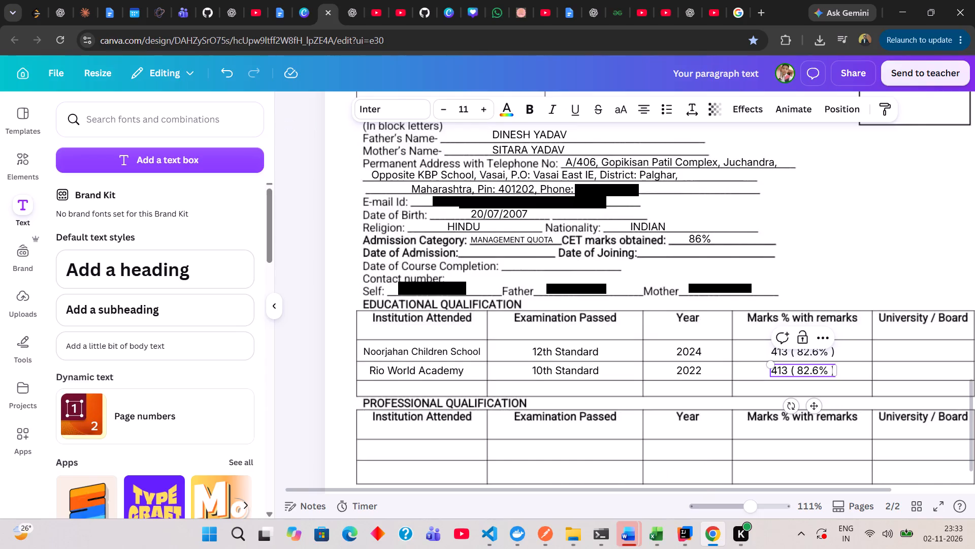
pyautogui.press('BackSpace')
pyautogui.press('BackSpace')
pyautogui.write('07')
pyautogui.press('Right')
pyautogui.press('Right')
pyautogui.press('Right')
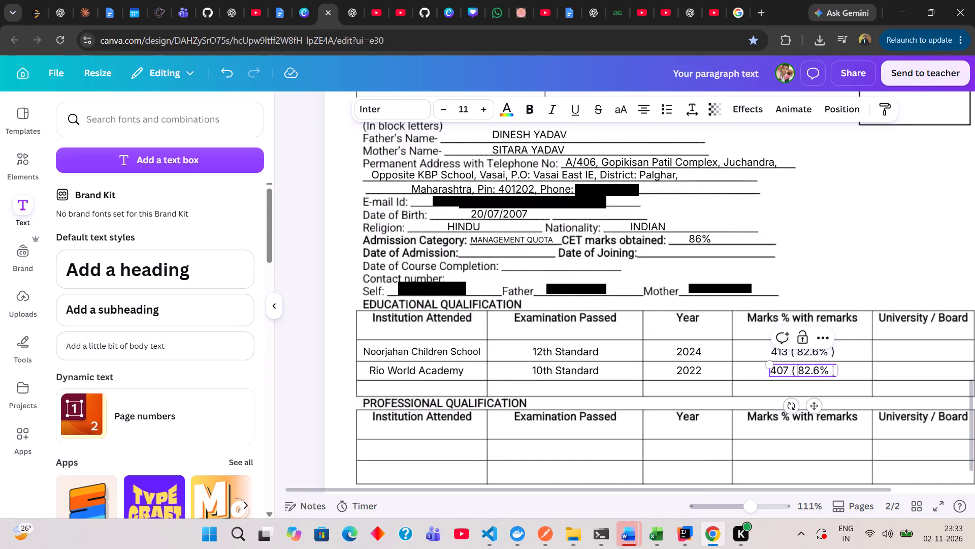
pyautogui.press('Right')
pyautogui.press('Right')
pyautogui.press('BackSpace')
pyautogui.press('1')
pyautogui.press('Right')
pyautogui.press('Right')
pyautogui.press('BackSpace')
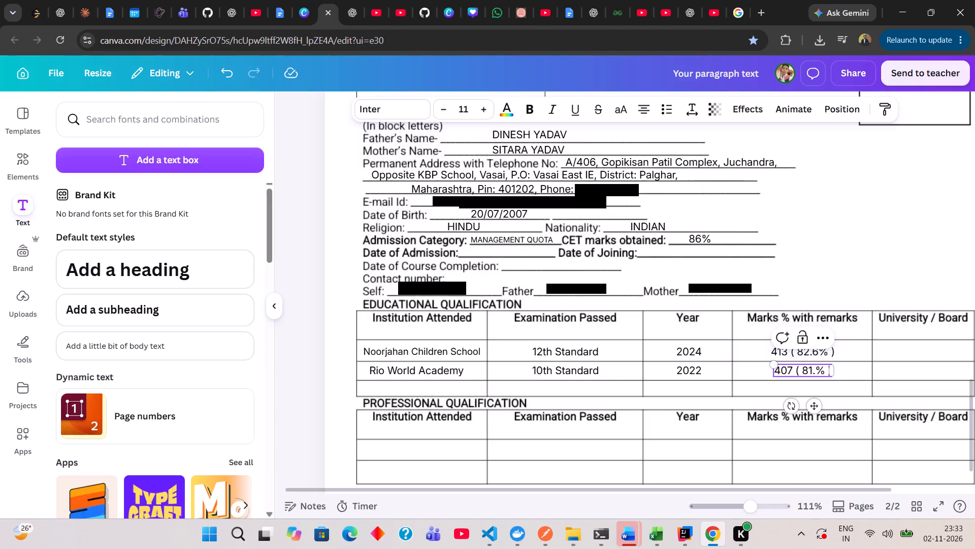
pyautogui.press('4')
pyautogui.click(912, 349)
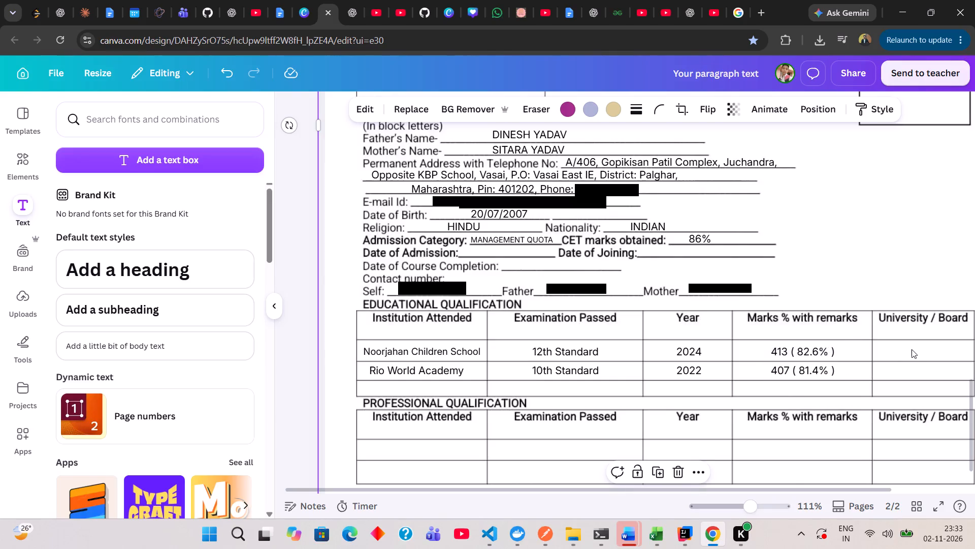
# Duplicate the 2024 text and move the copy into the University / Board cell, level with the Noorjahan Children School row.
pyautogui.click(678, 350)
pyautogui.hotkey('ctrl', 'd')
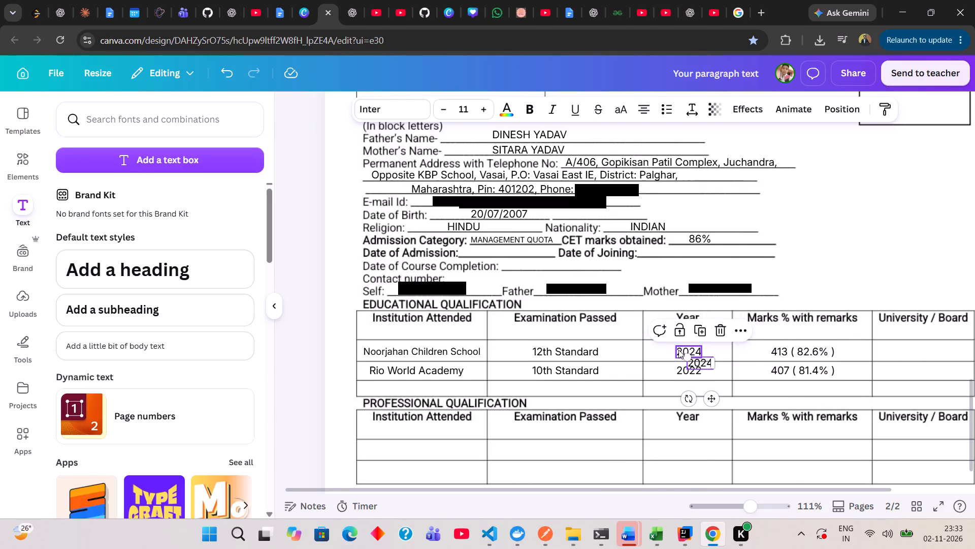
pyautogui.hotkey('shift', 'Up')
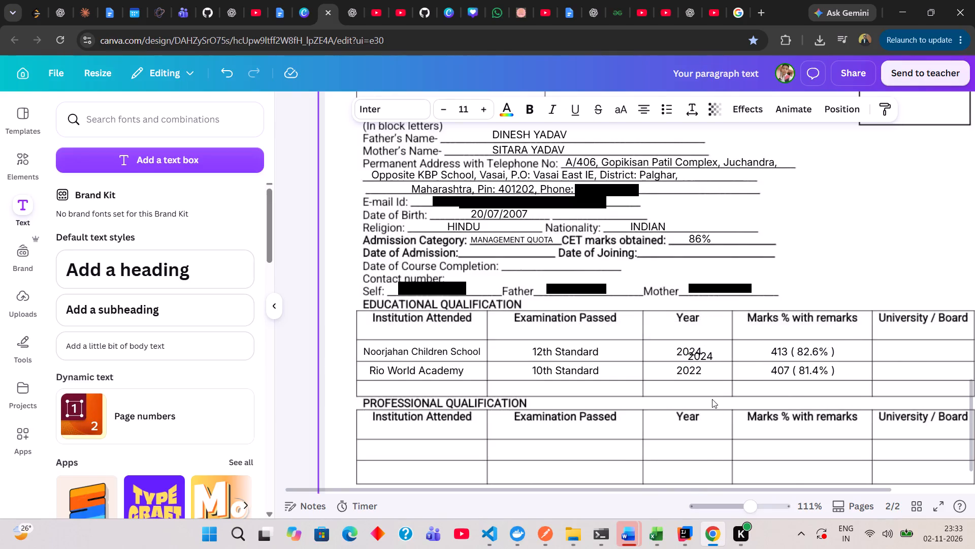
pyautogui.hotkey('shift', 'Up')
pyautogui.press('Down')
pyautogui.press('Down')
pyautogui.press('Down')
pyautogui.press('Down')
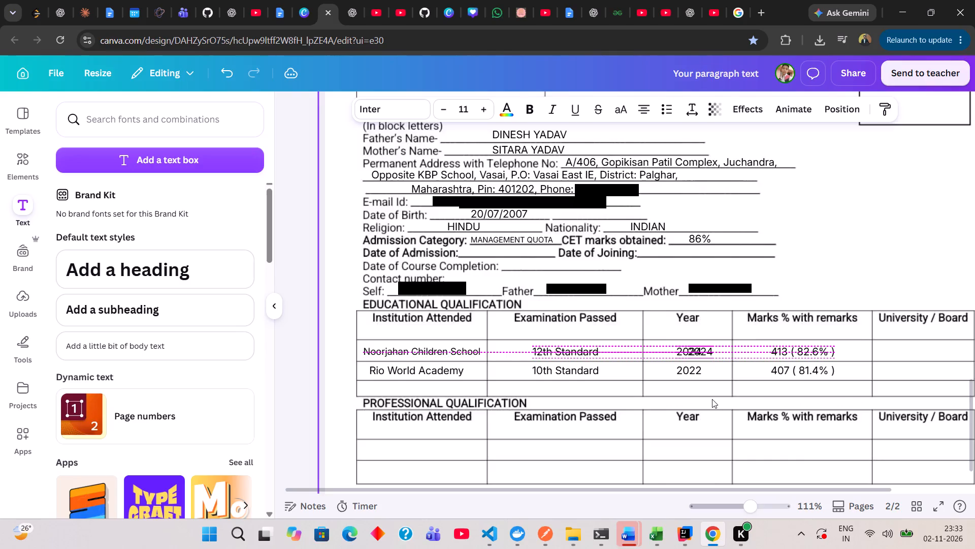
pyautogui.hotkey('shift', 'Right')
pyautogui.hotkey('shift', 'Right')
pyautogui.hotkey('shift', 'Right')
pyautogui.hotkey('shift', 'Right')
pyautogui.hotkey('shift', 'Right')
pyautogui.hotkey('shift', 'Right')
pyautogui.hotkey('shift', 'Right')
pyautogui.hotkey('shift', 'Right')
pyautogui.hotkey('shift', 'Right')
pyautogui.hotkey('shift', 'Right')
pyautogui.hotkey('shift', 'Right')
pyautogui.hotkey('shift', 'Right')
pyautogui.hotkey('shift', 'Right')
pyautogui.hotkey('shift', 'Right')
pyautogui.hotkey('shift', 'Right')
pyautogui.hotkey('shift', 'Right')
pyautogui.hotkey('shift', 'Right')
pyautogui.hotkey('shift', 'Right')
pyautogui.hotkey('shift', 'Right')
pyautogui.hotkey('shift', 'Right')
pyautogui.hotkey('shift', 'Right')
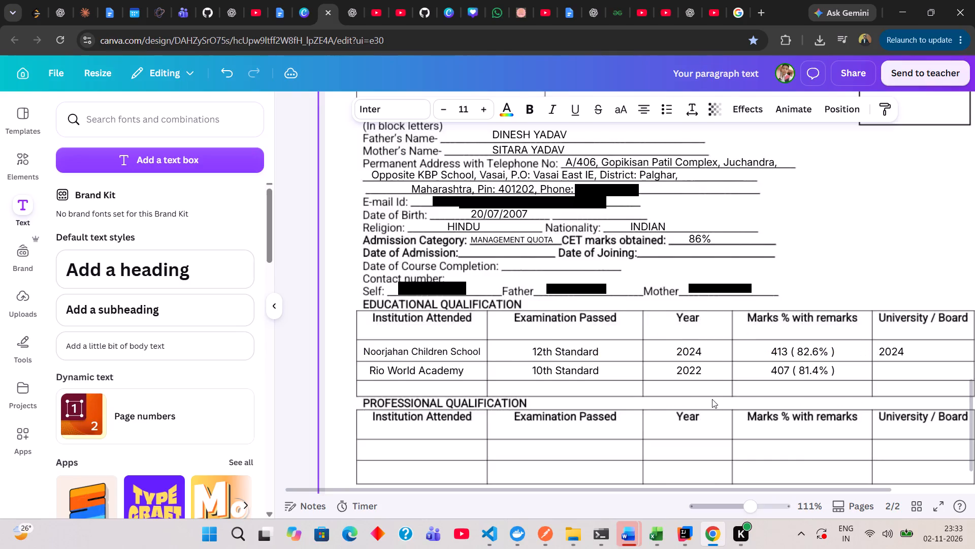
pyautogui.hotkey('shift', 'Right')
pyautogui.hotkey('shift', 'Right')
pyautogui.hotkey('shift', 'Right')
pyautogui.hotkey('shift', 'Right')
pyautogui.hotkey('shift', 'Right')
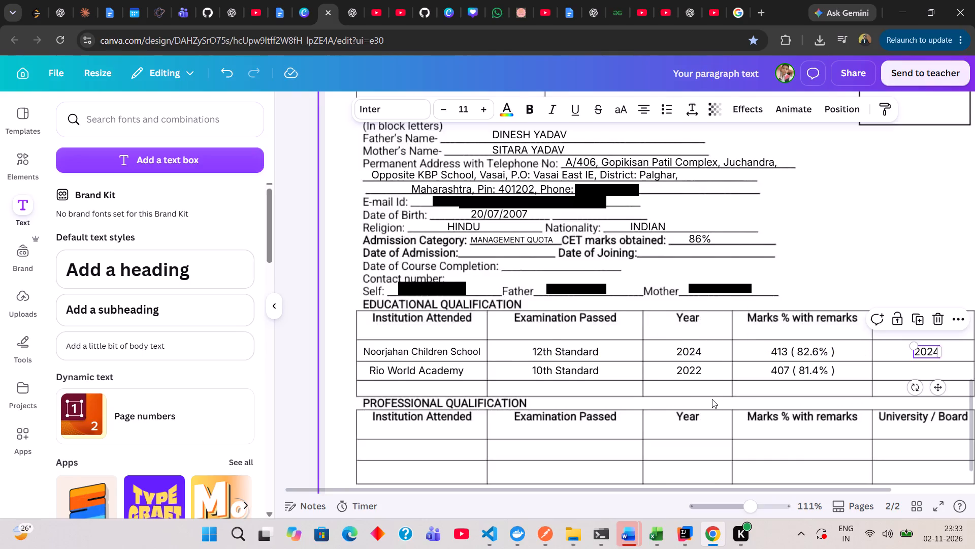
# Nudge the copied 2024 text slightly so it sits centred in the University / Board column.
pyautogui.hscroll(-2, 651, 362)
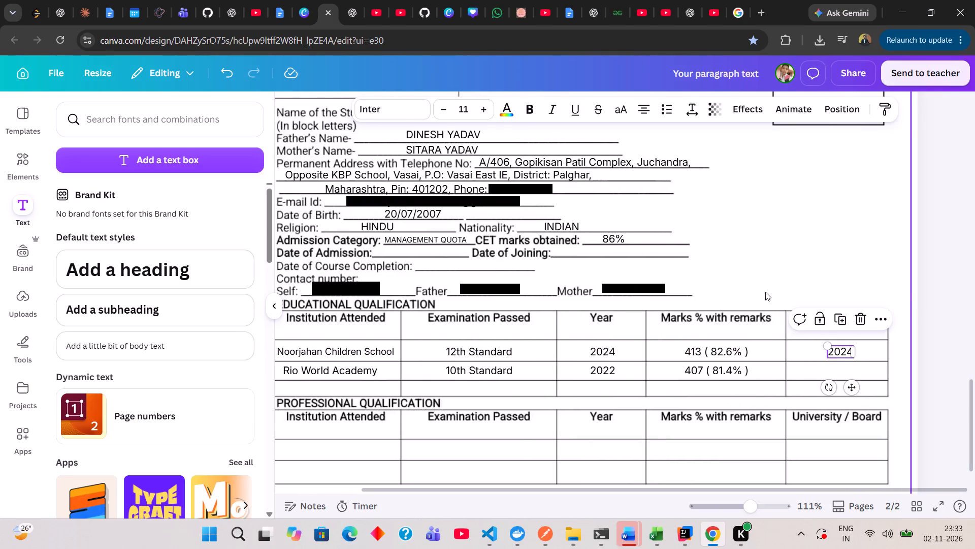
pyautogui.click(763, 271)
pyautogui.click(834, 347)
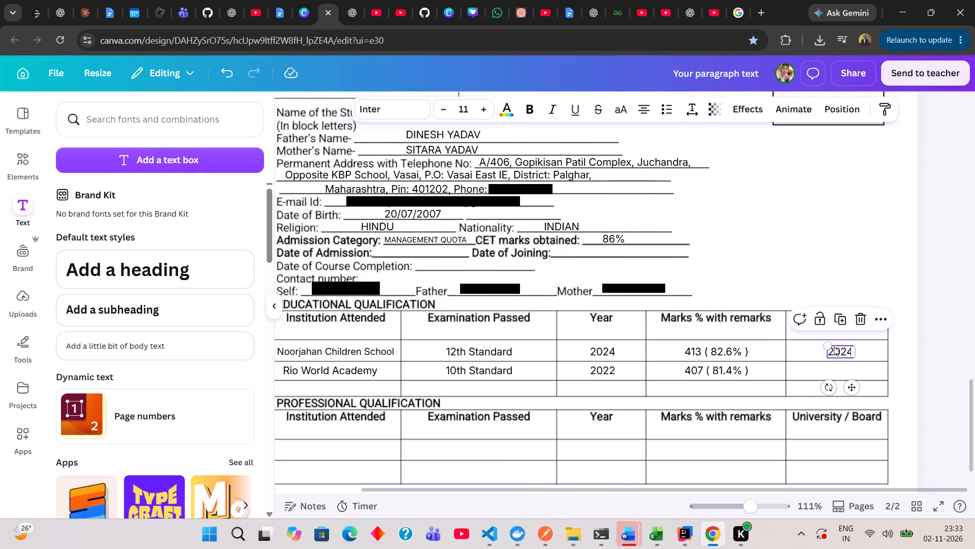
pyautogui.press('Left')
pyautogui.press('Left')
pyautogui.press('Left')
pyautogui.press('Left')
pyautogui.press('Left')
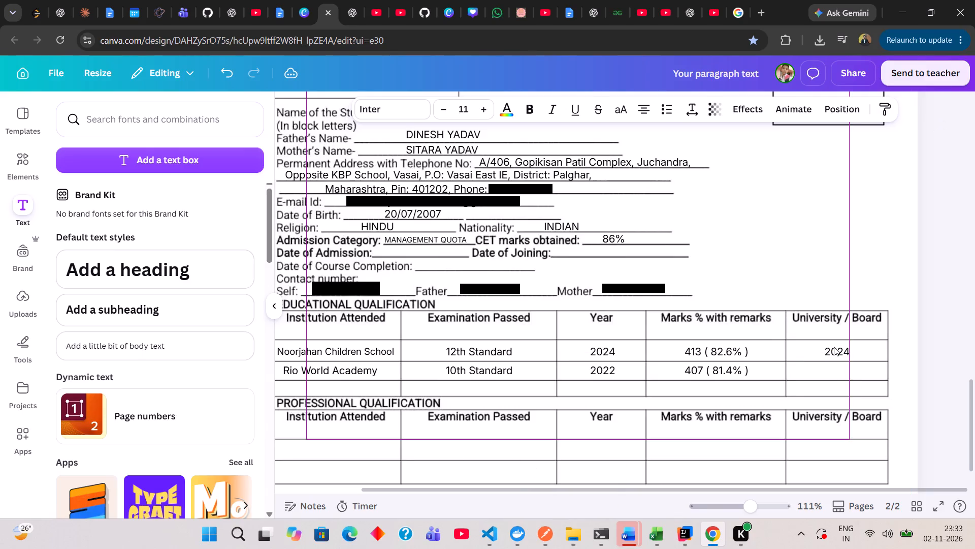
pyautogui.press('Left')
pyautogui.press('Left')
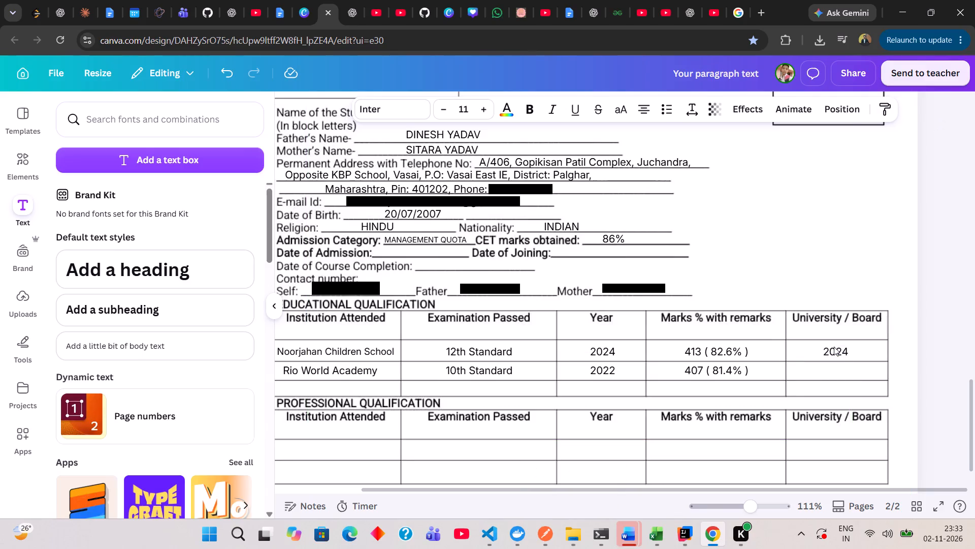
pyautogui.press('Left')
pyautogui.press('Right')
pyautogui.press('Right')
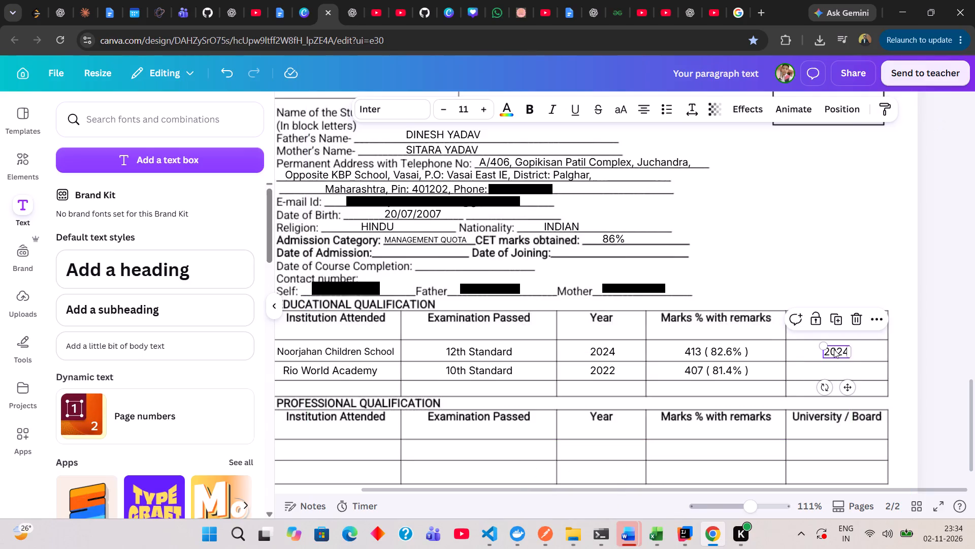
# Replace the copied text in the 12th Standard row's University / Board cell with CBSE.
pyautogui.doubleClick(834, 349)
pyautogui.write('CBSE')
pyautogui.click(806, 262)
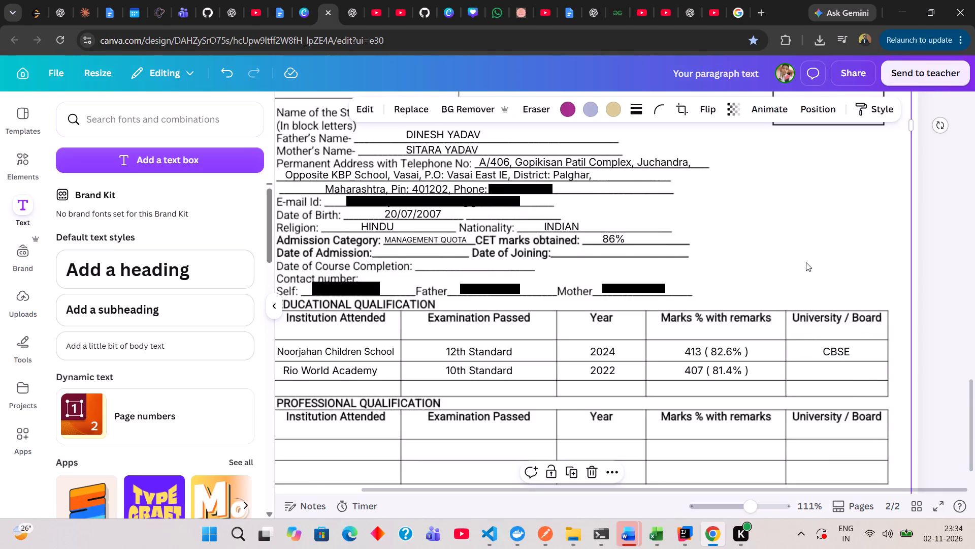
# Duplicate the CBSE text and place the copy in the Rio World Academy row's University / Board cell, aligned under the original.
pyautogui.click(830, 354)
pyautogui.hotkey('ctrl', 'd')
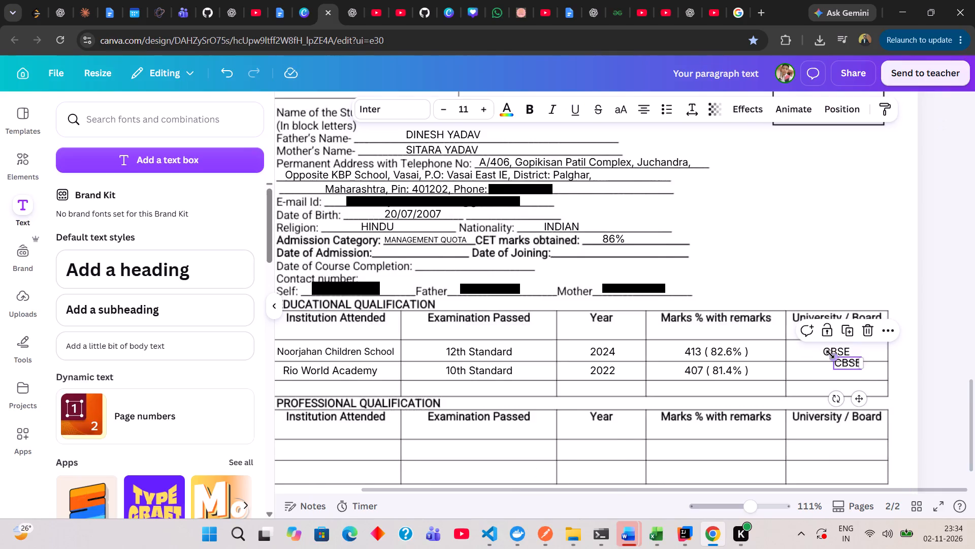
pyautogui.moveTo(860, 396); pyautogui.dragTo(846, 393)
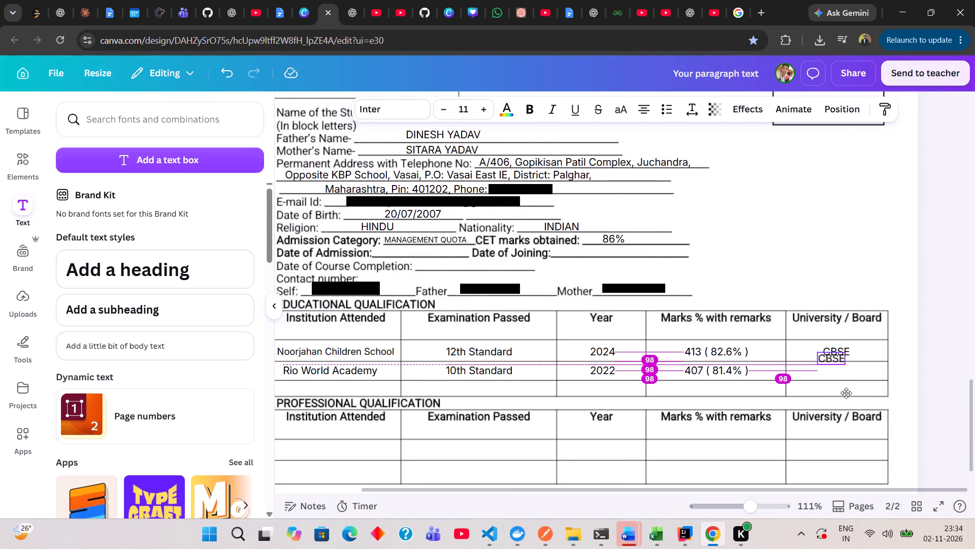
pyautogui.moveTo(846, 393); pyautogui.dragTo(850, 404)
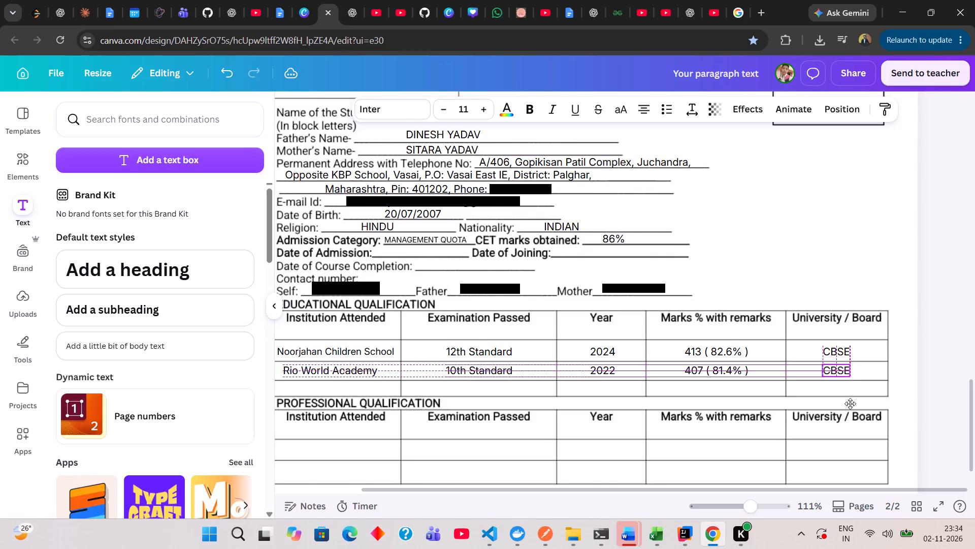
# Nudge the CBSE copy into line with the Rio World Academy row and deselect it.
pyautogui.moveTo(850, 404); pyautogui.dragTo(850, 403)
pyautogui.click(788, 264)
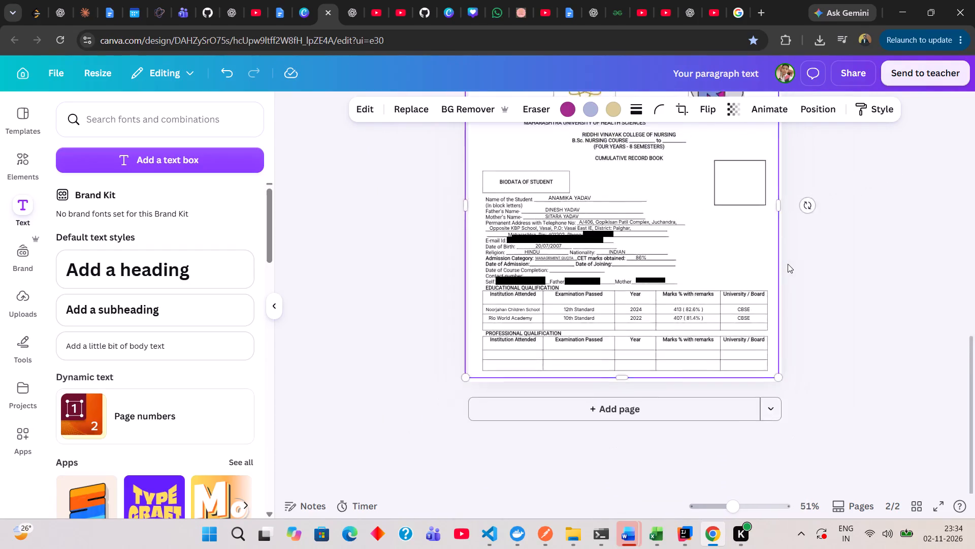
pyautogui.scroll(1, 788, 264)
pyautogui.scroll(-1, 788, 264)
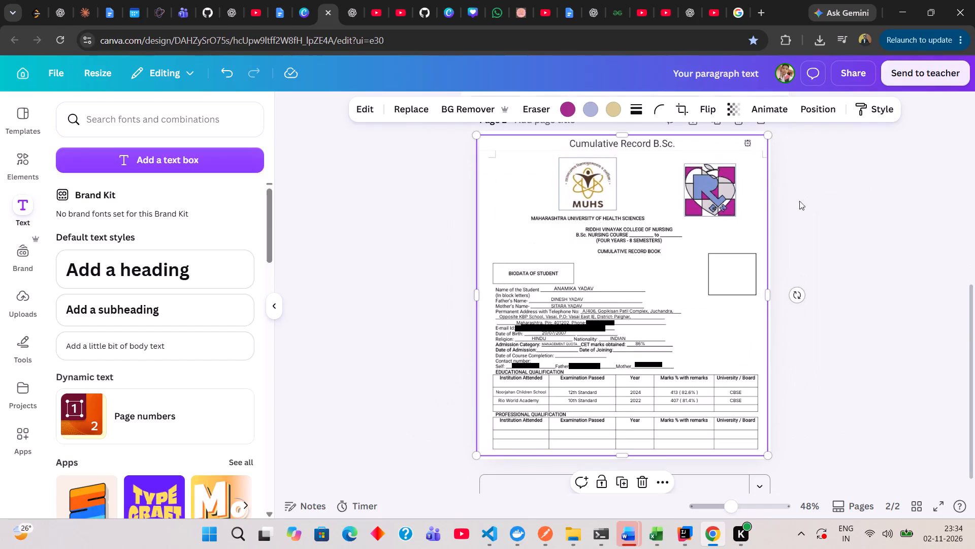